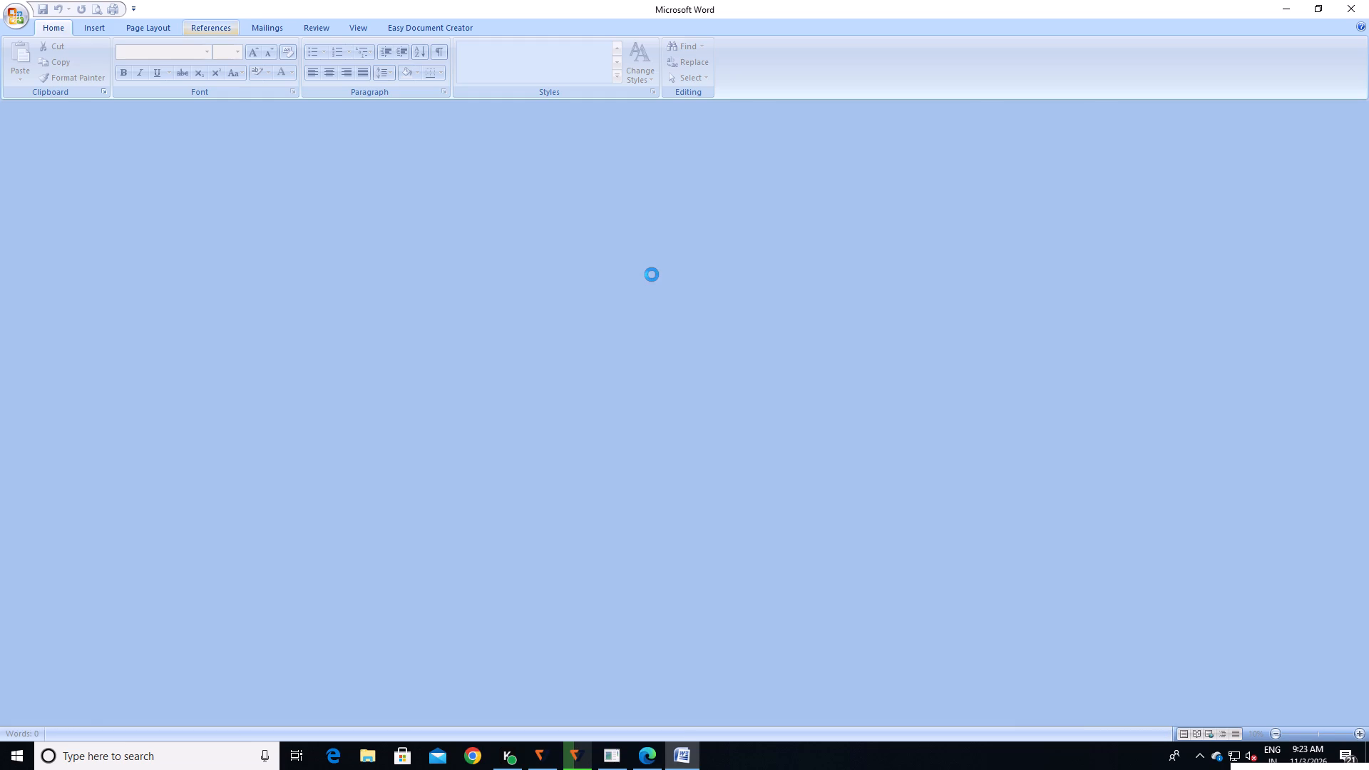
Search the Office Order 2023 document for "ਵਿਵੇਕ" and inspect the text of the first matching memo.
key(ctrl+f)
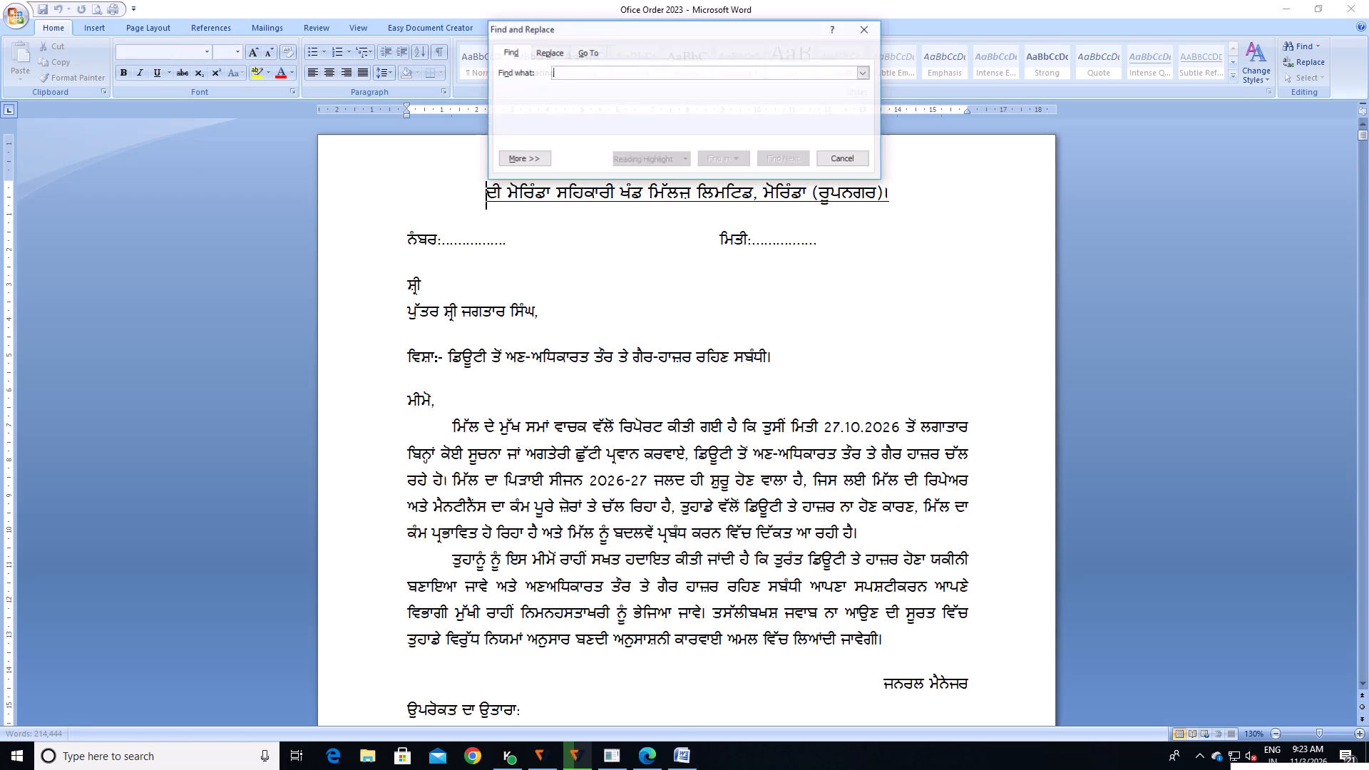
text(bf)
key(BackSpace)
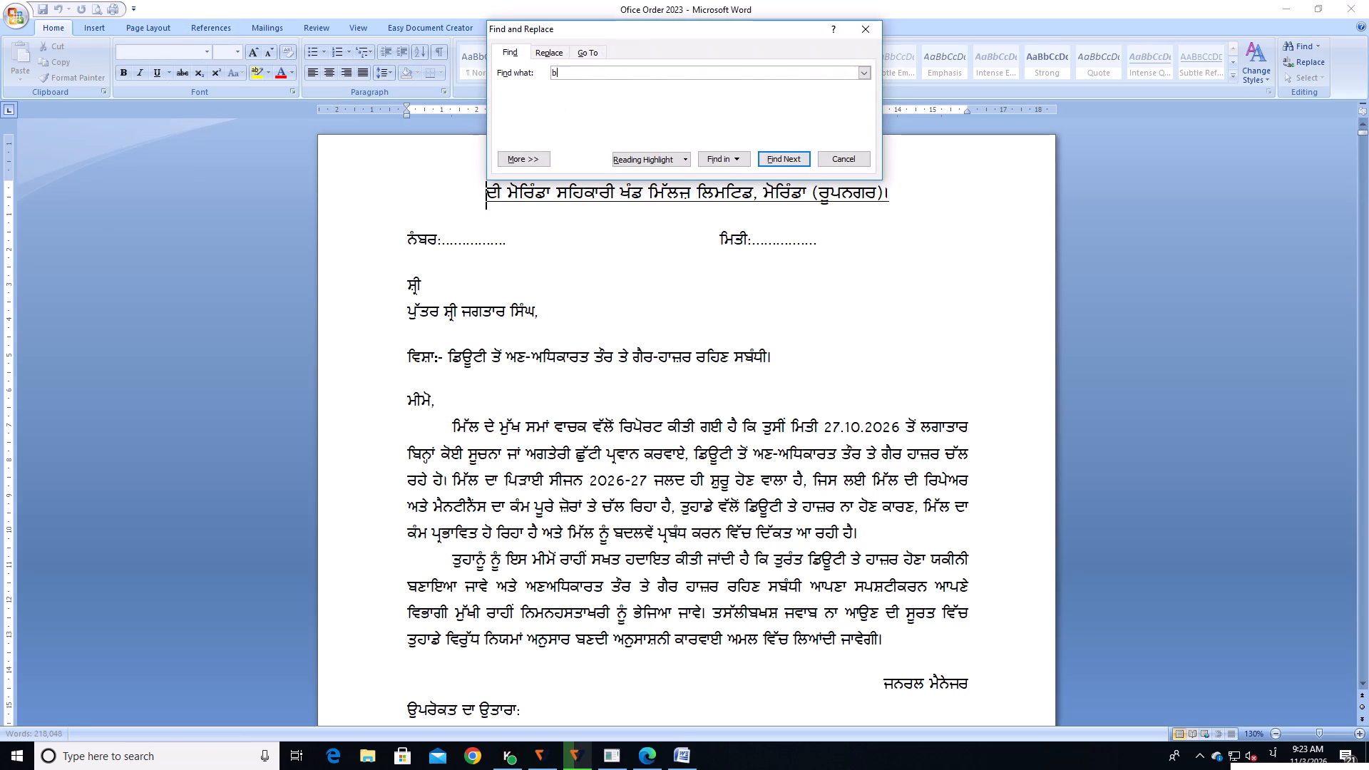
key(BackSpace)
key(BackSpace)
text(ਵਿਵੇਕ)
key(Return)
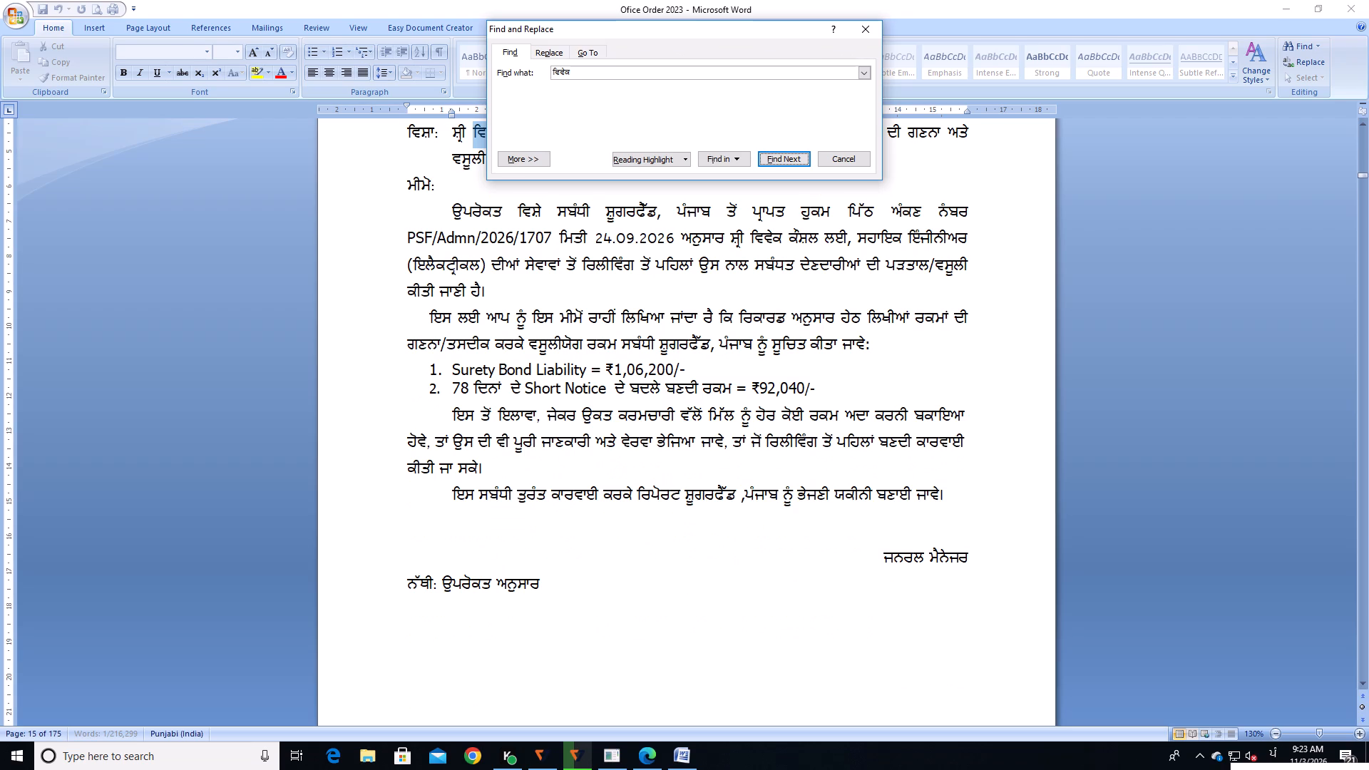
key(Escape)
scroll(660, 315, up, 4)
drag(491, 167, 517, 190)
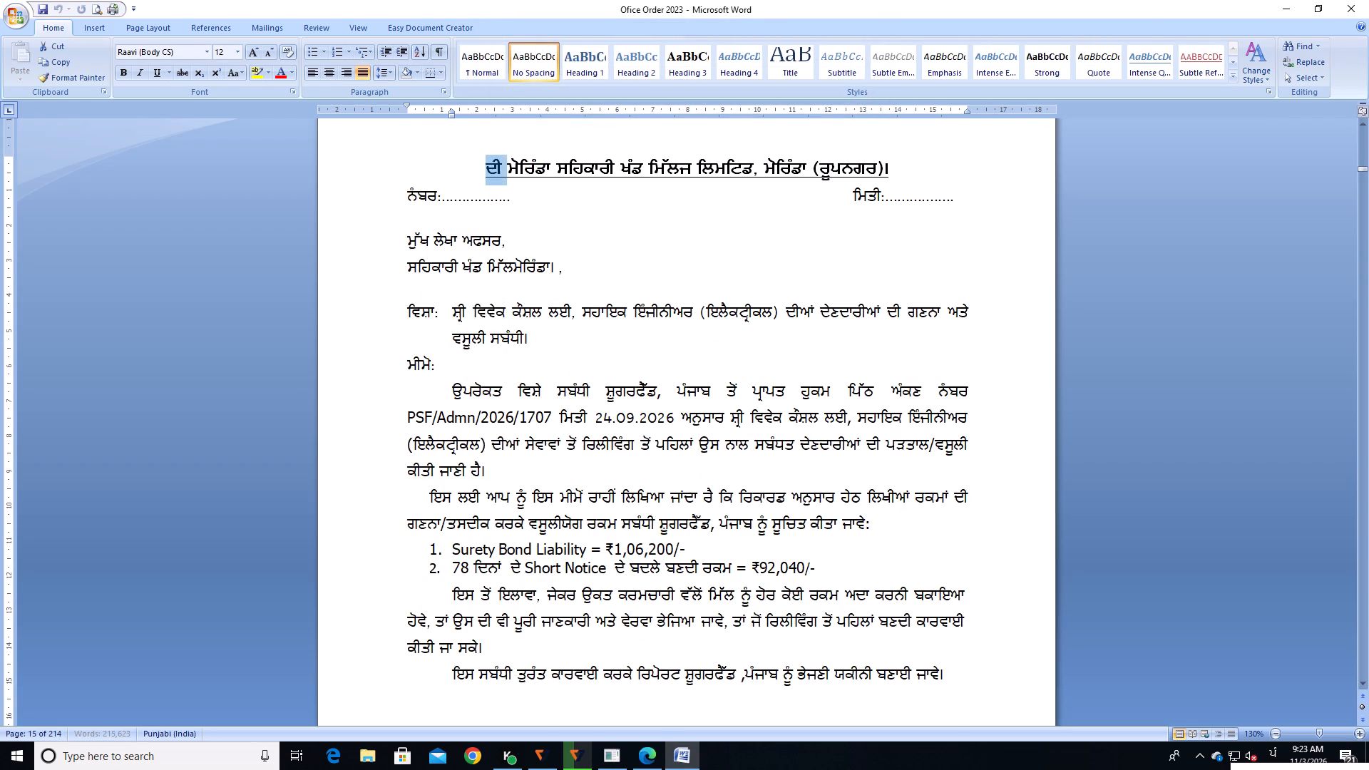
drag(517, 190, 946, 671)
scroll(694, 486, up, 4)
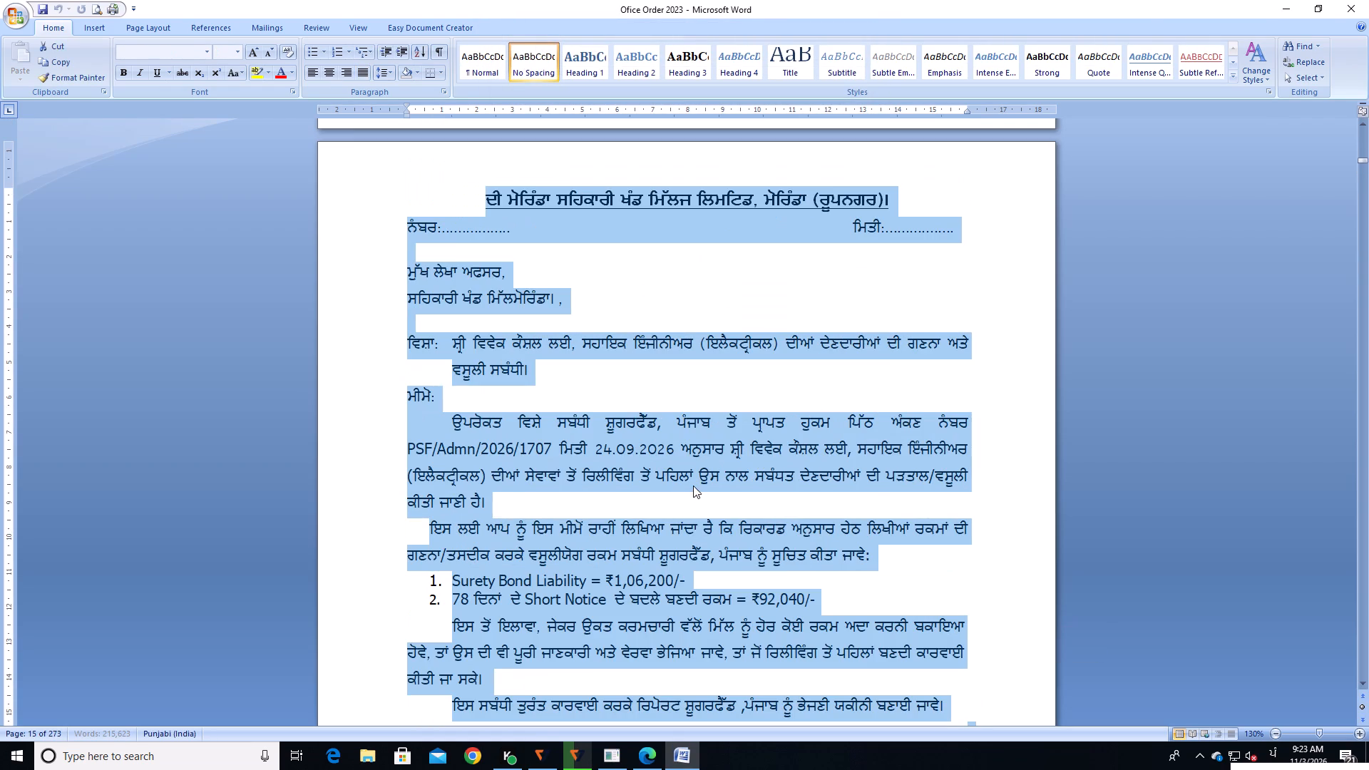
Go through the remaining occurrences of "ਵਿਵੇਕ" in the document.
click(710, 428)
key(ctrl+f)
key(Return)
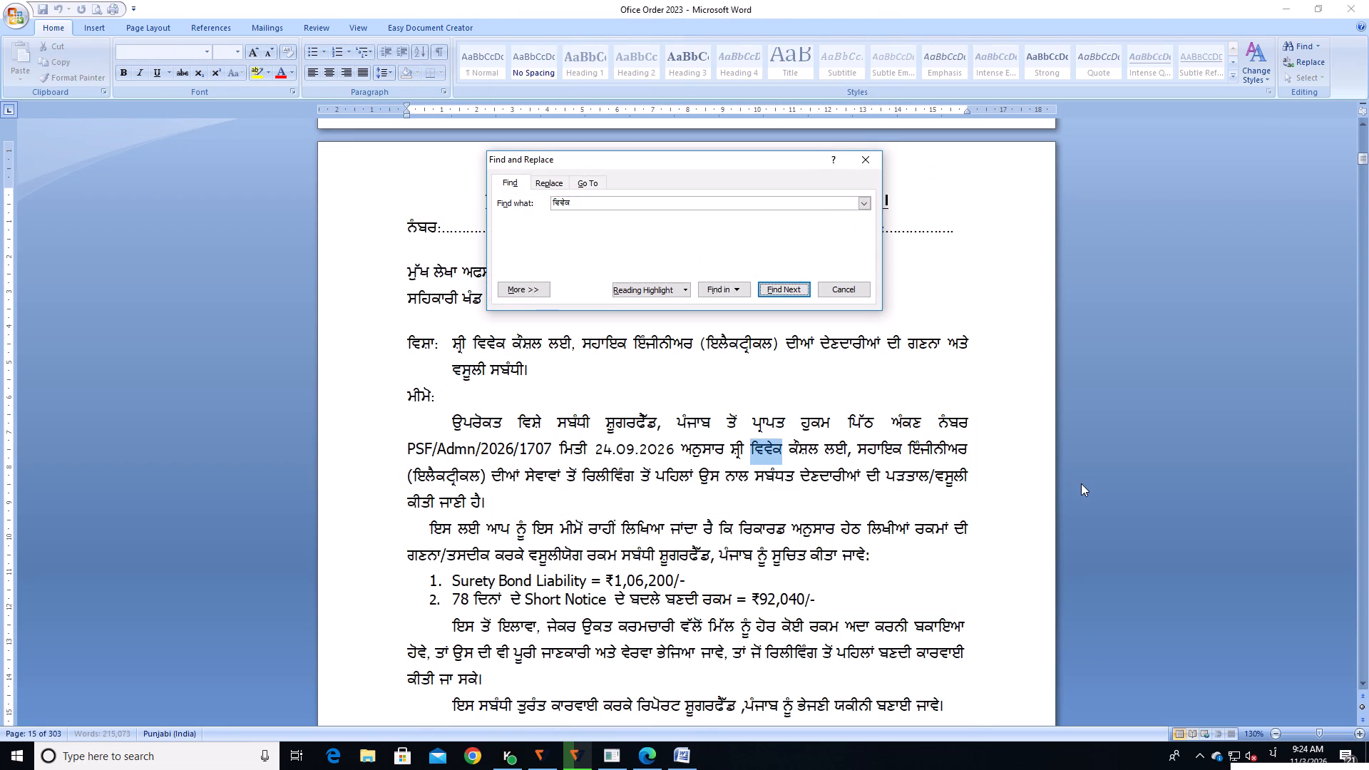
key(Return)
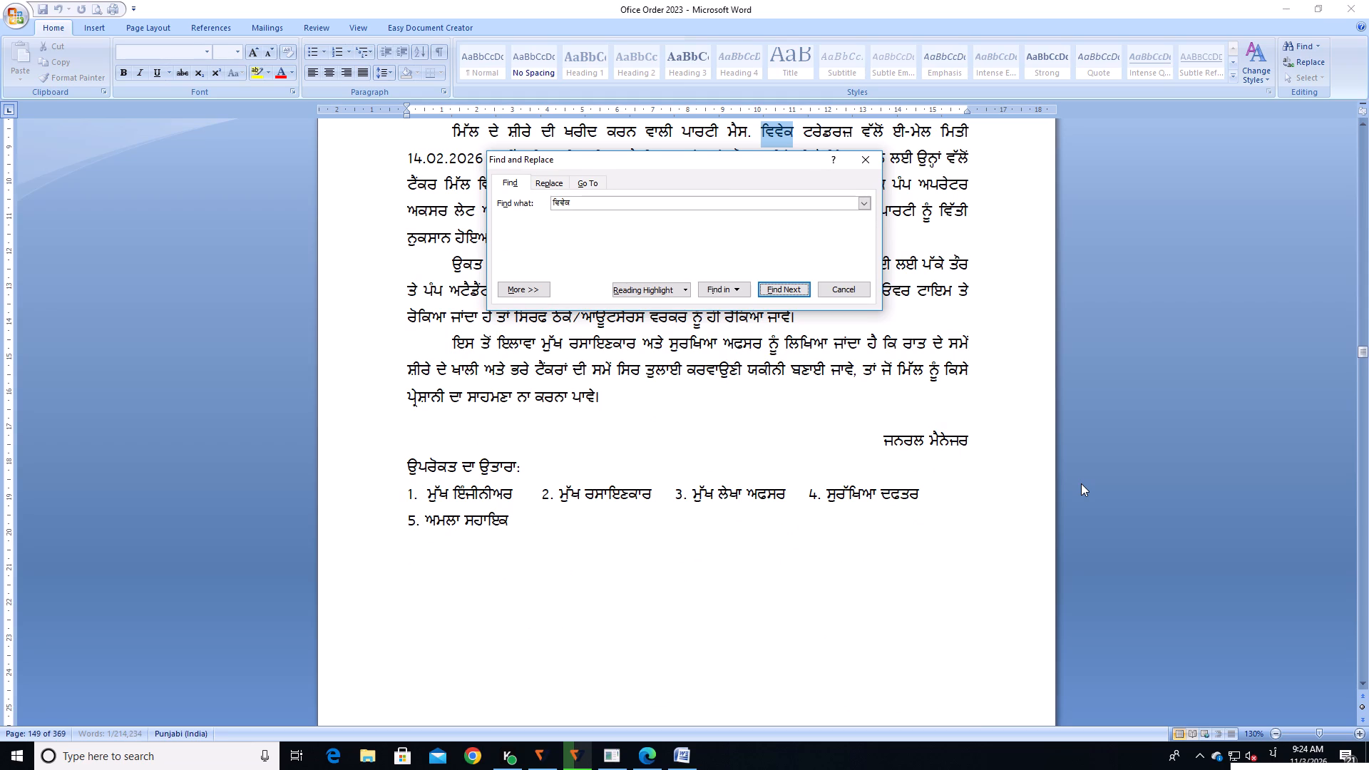
key(Return)
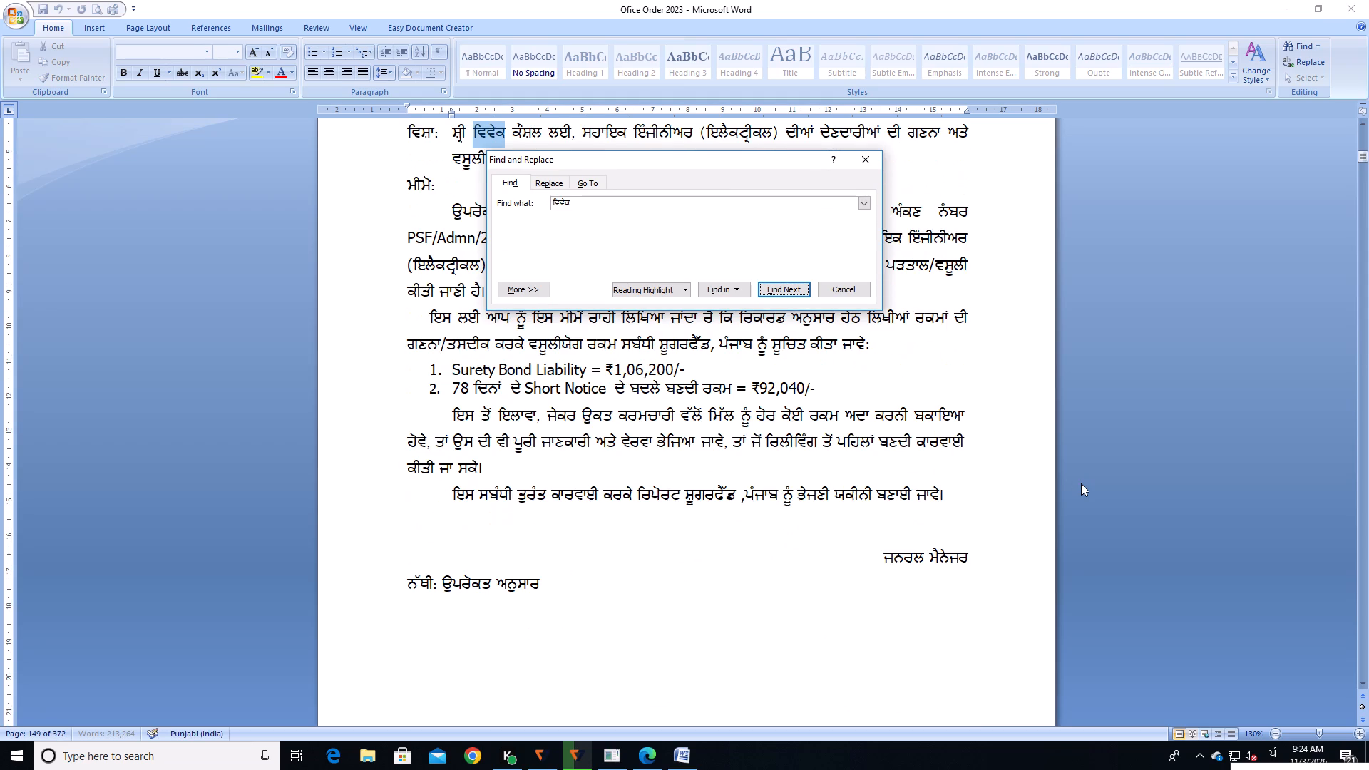
key(Escape)
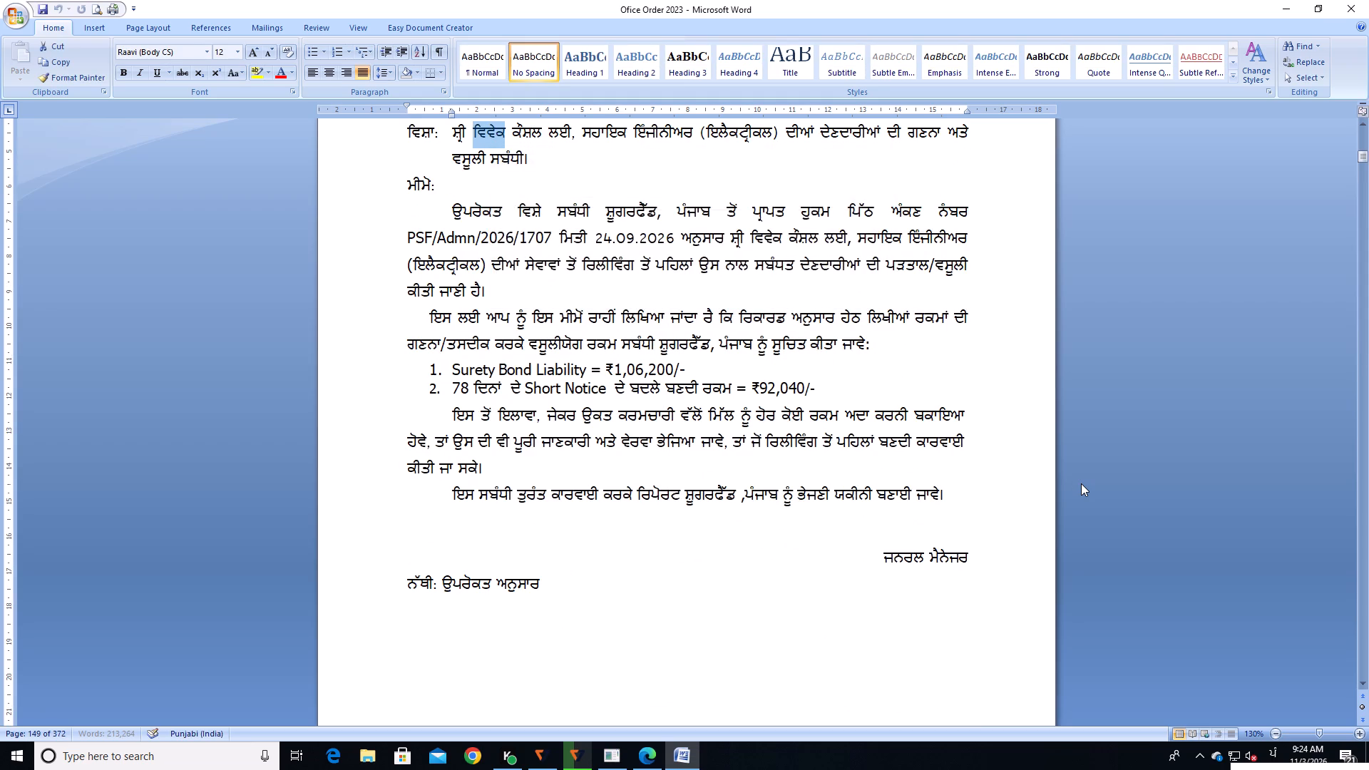
scroll(1081, 484, up, 20)
scroll(1081, 484, up, 13)
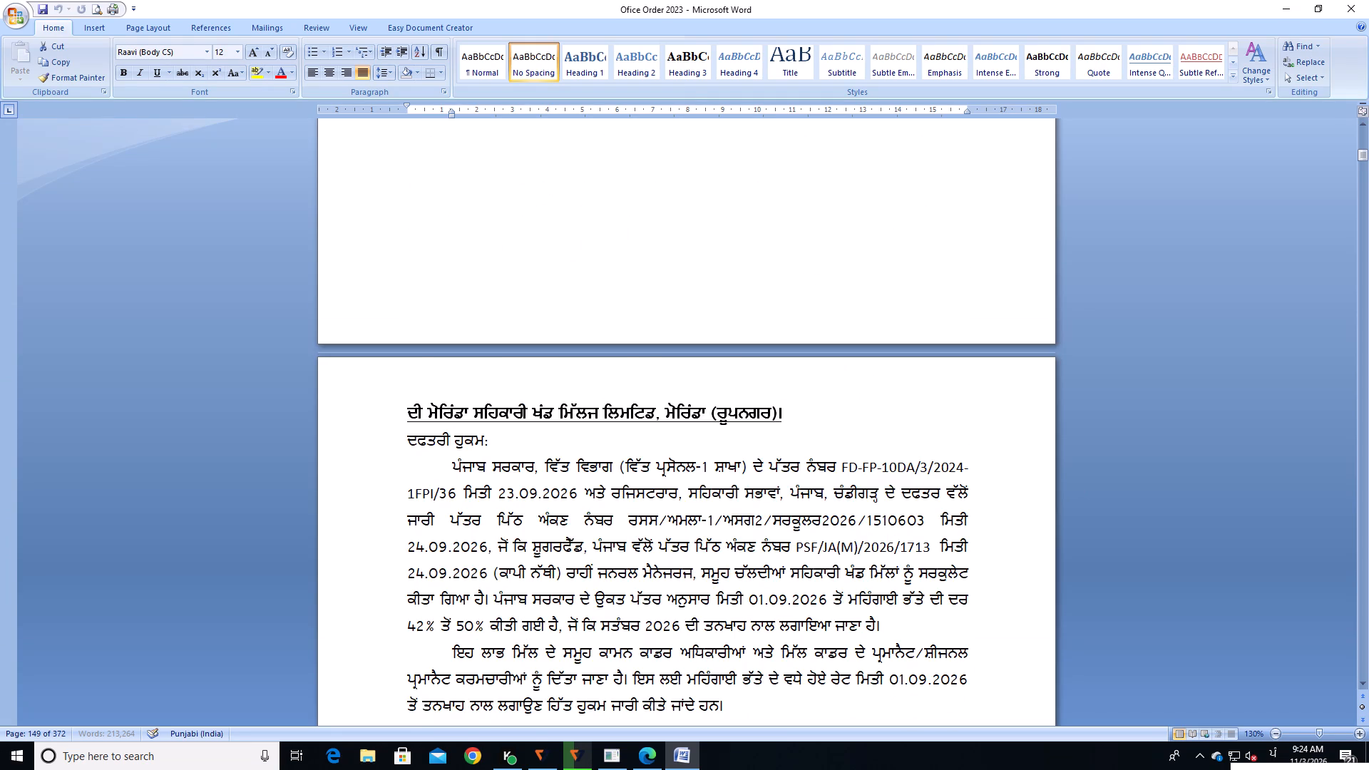
Search from the start of the document for "ਰਲੀਵ" and go through its successive occurrences.
key(ctrl+Home)
key(ctrl+f)
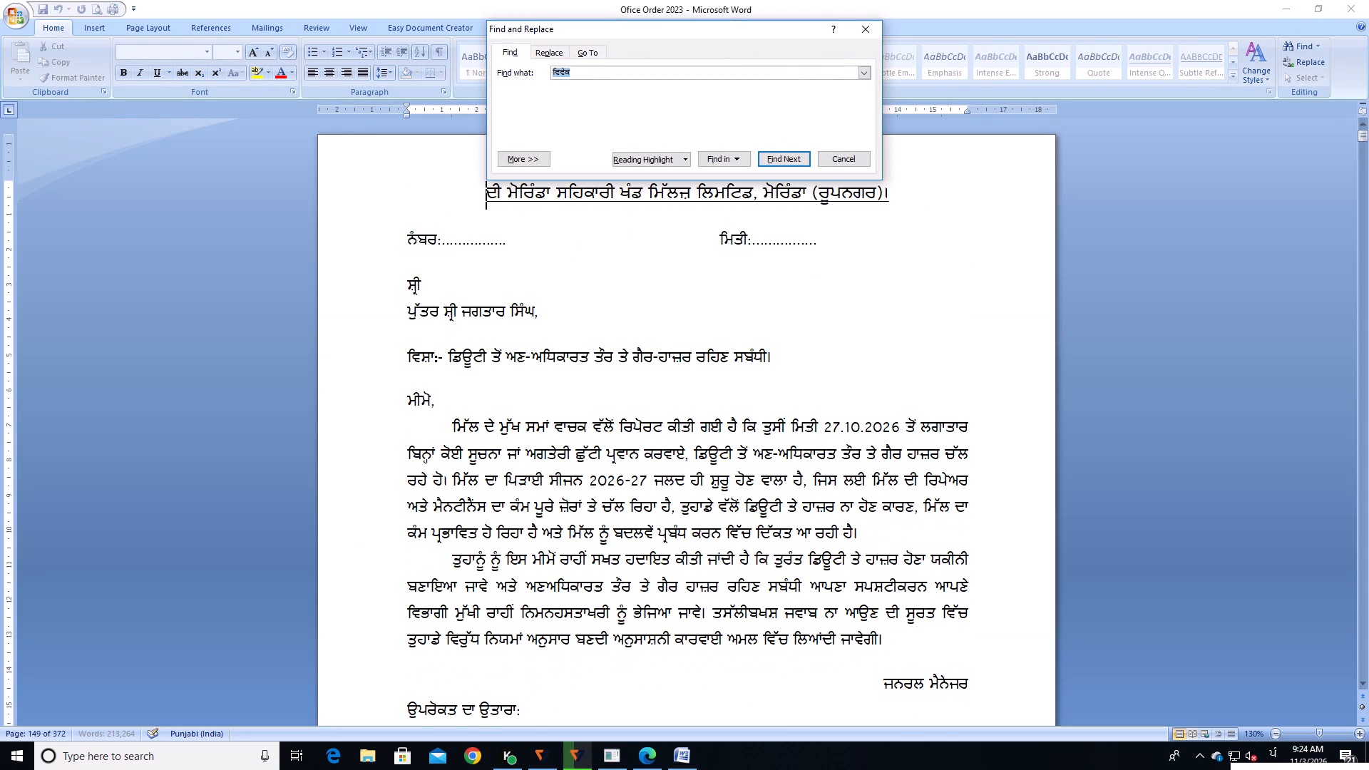
text(ਰਲੀਵ)
key(Return)
key(Return)
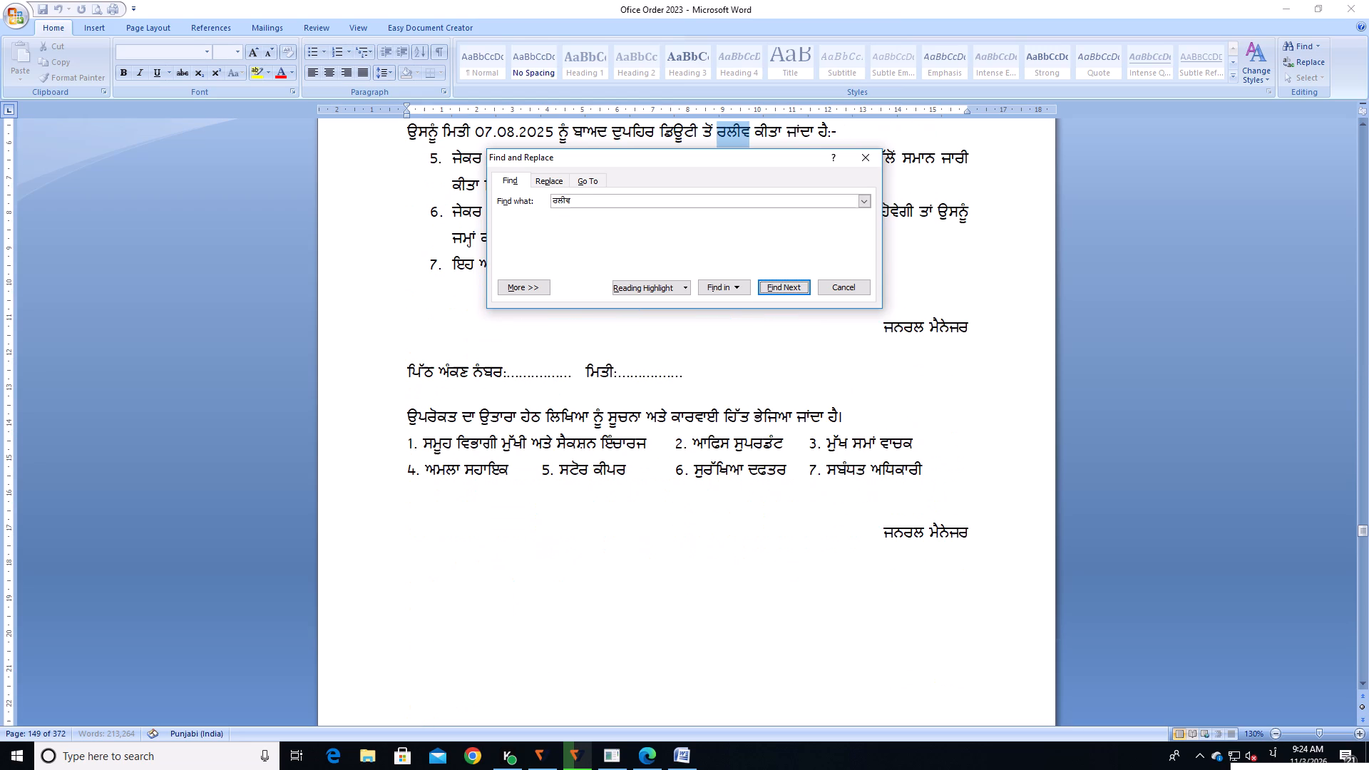
key(Return)
key(Return)
key(Return)
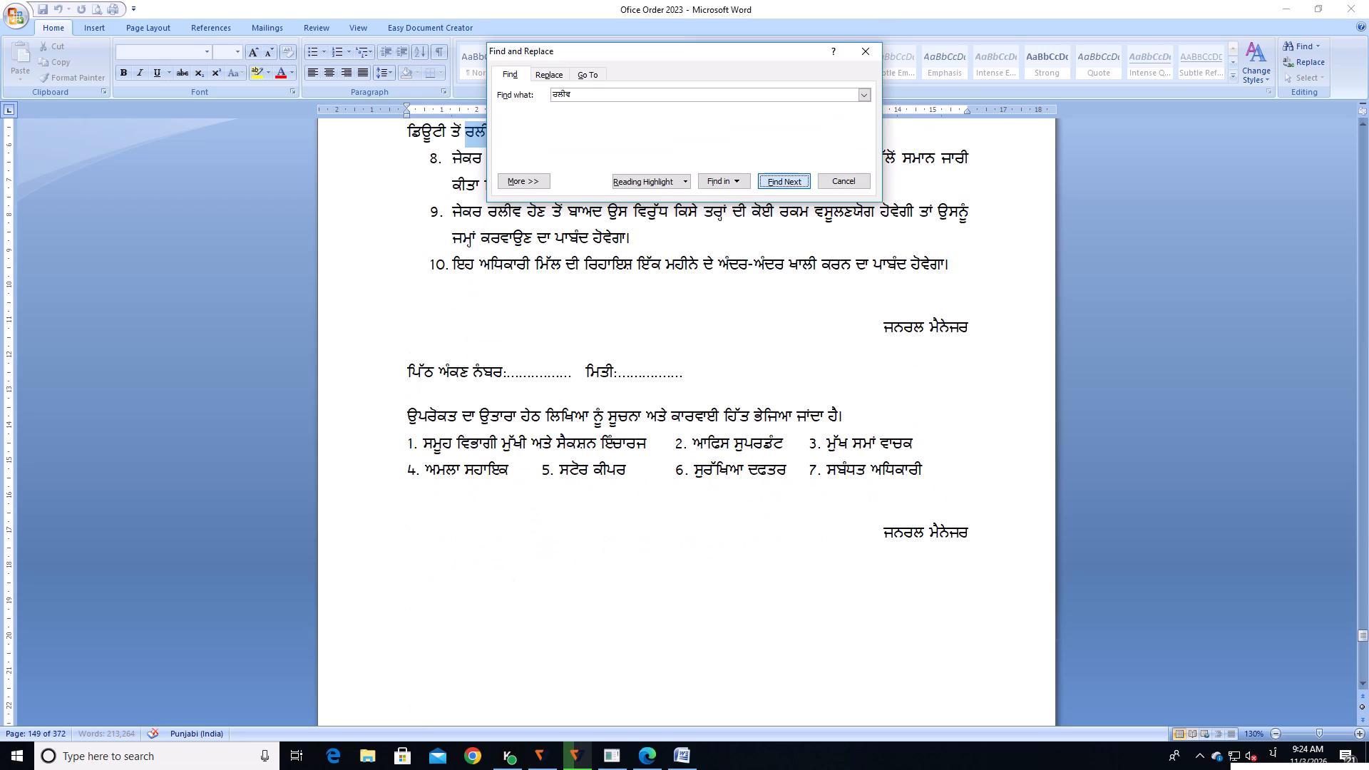
key(Return)
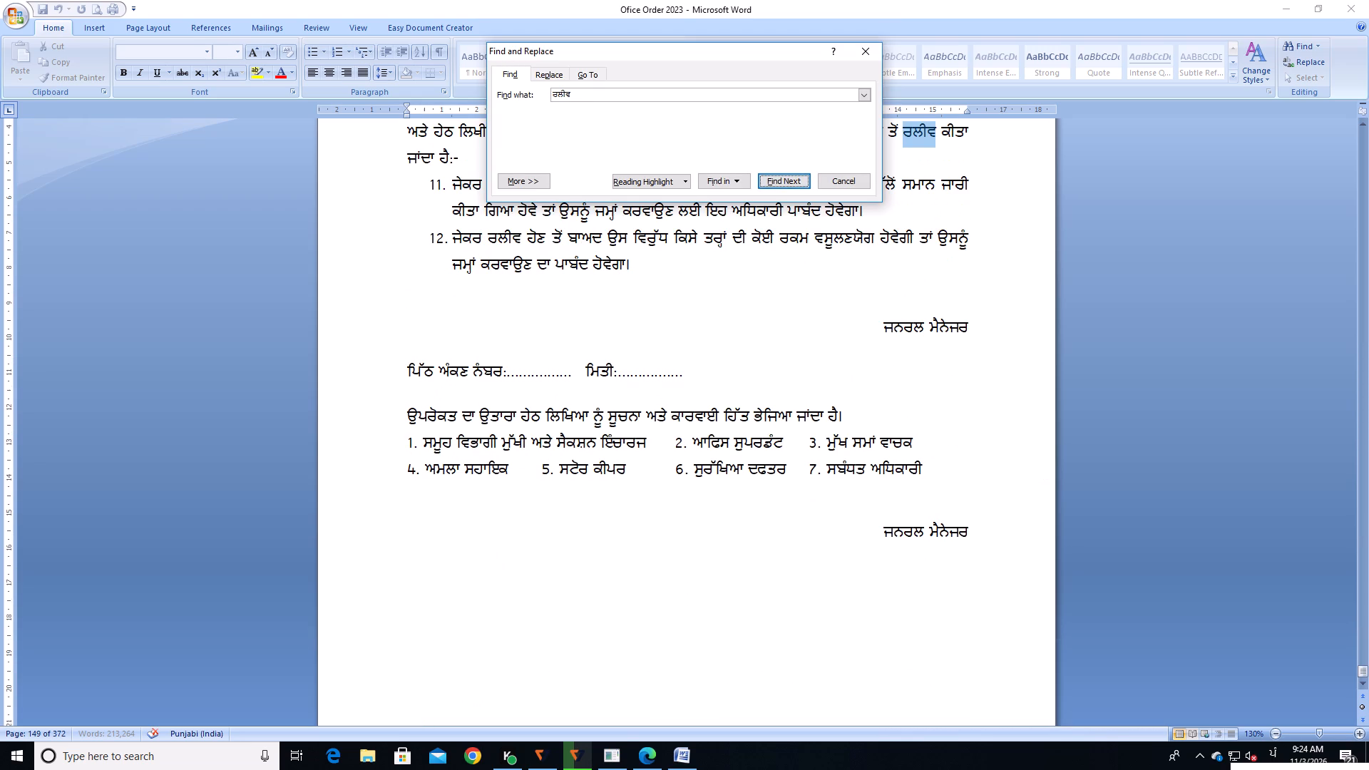
key(Return)
key(Escape)
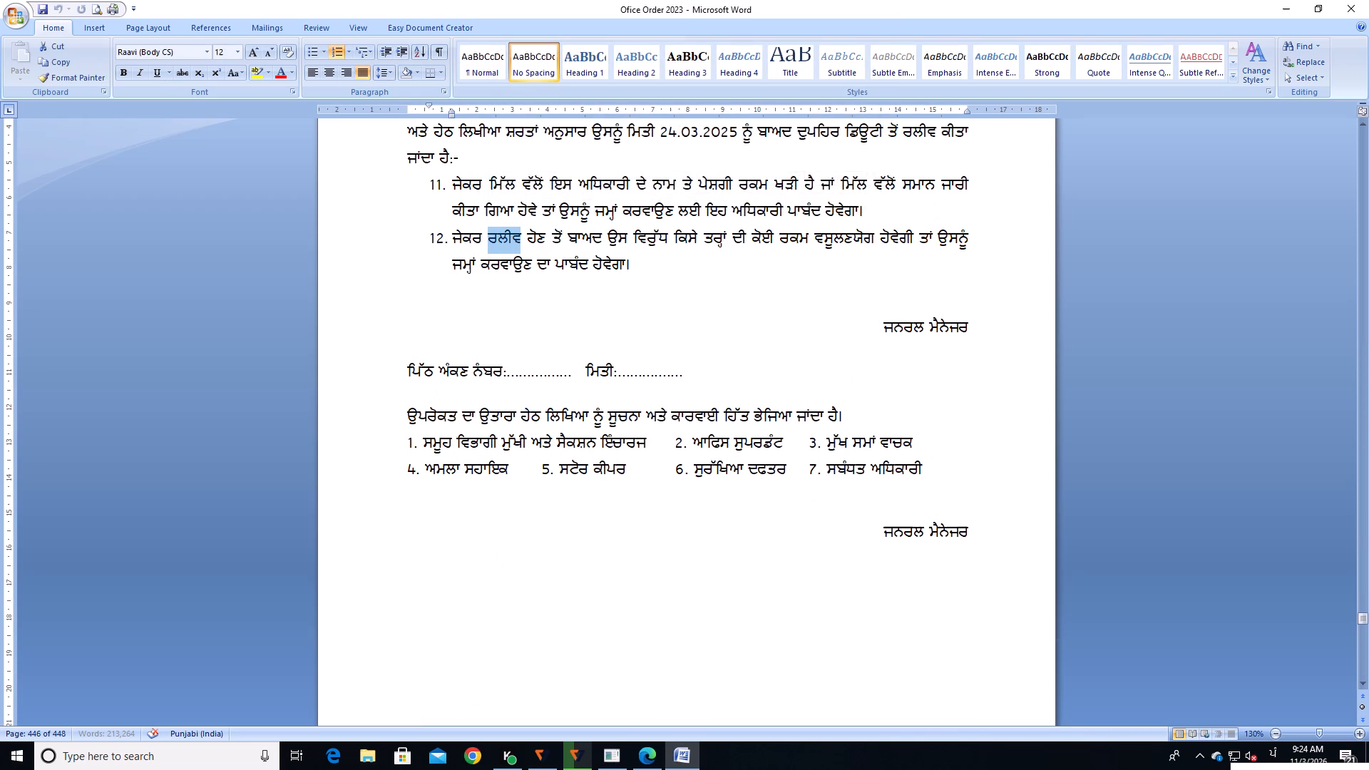
Search from the start of the document for the electrical assistant engineer's surname.
key(ctrl+Home)
key(ctrl+f)
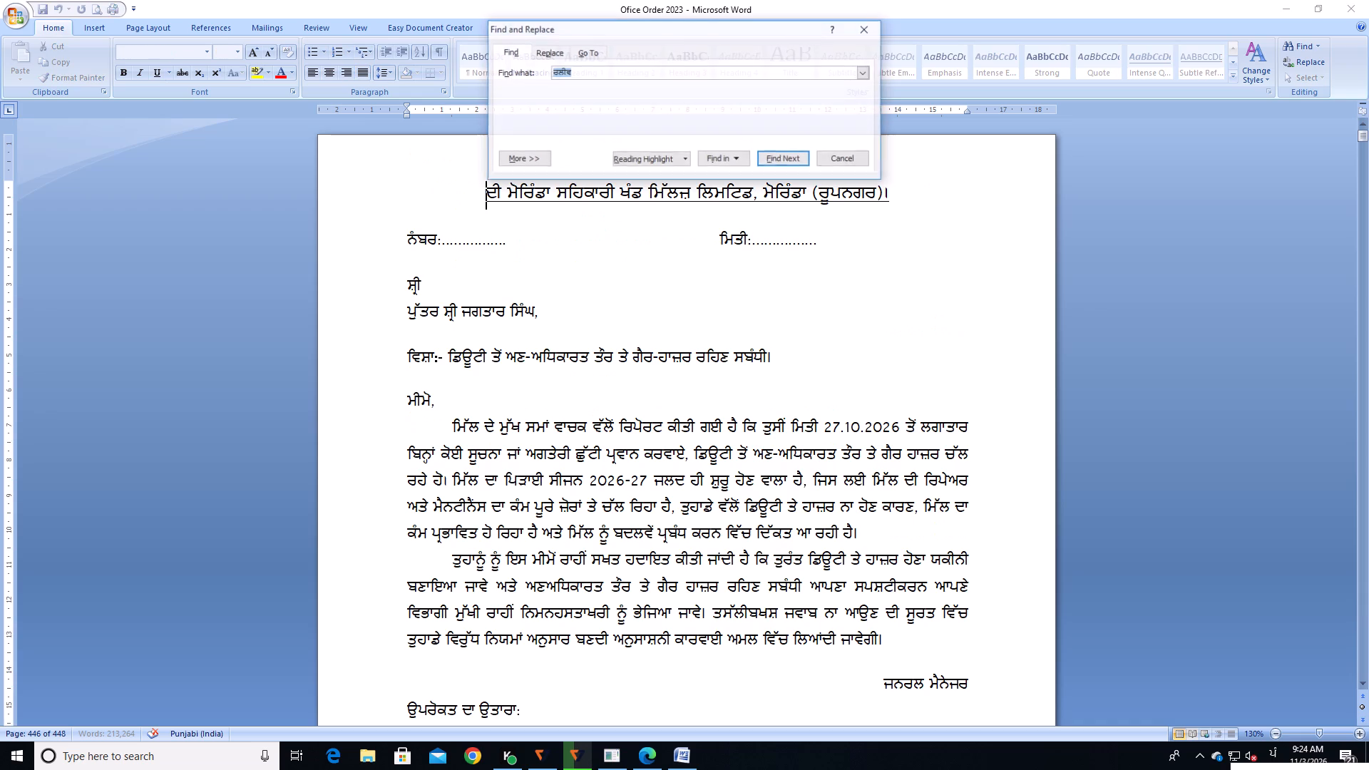
text(ਕੌਸ਼)
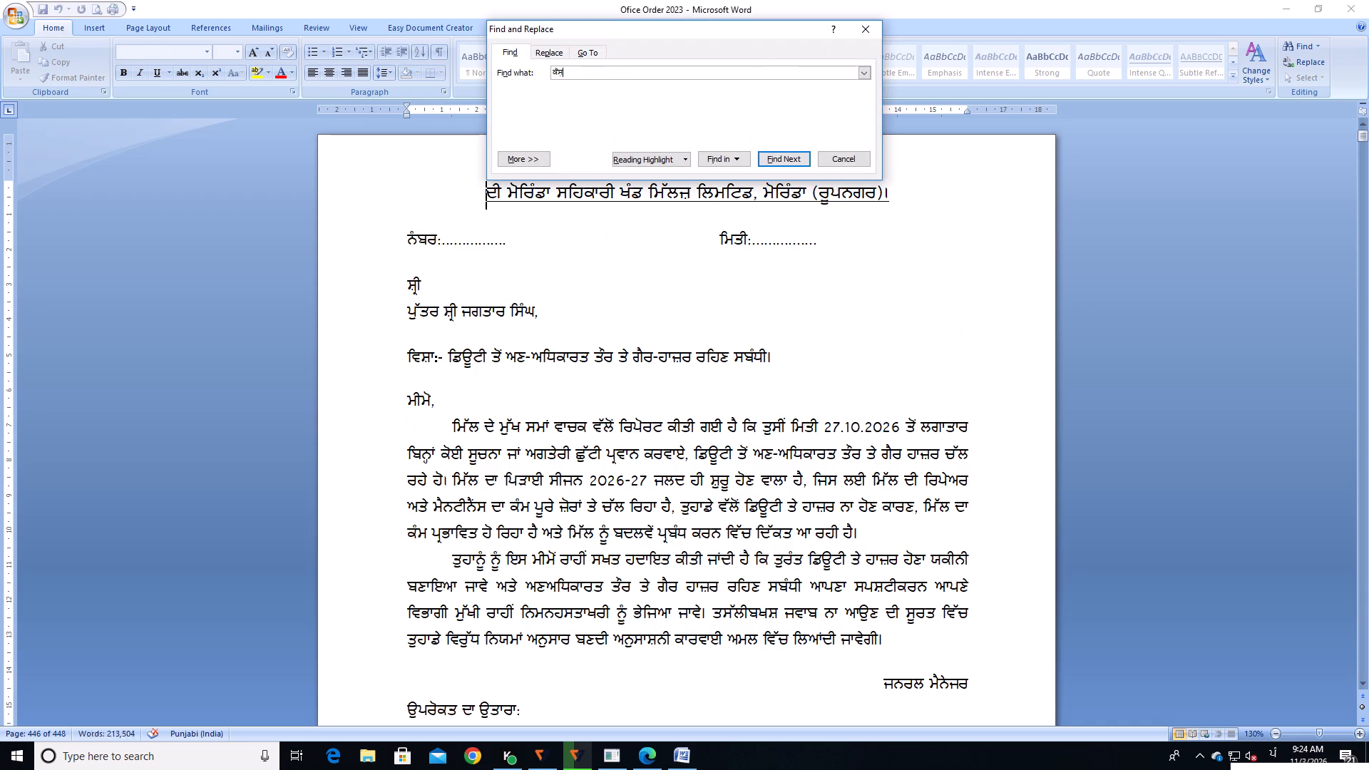
key(BackSpace)
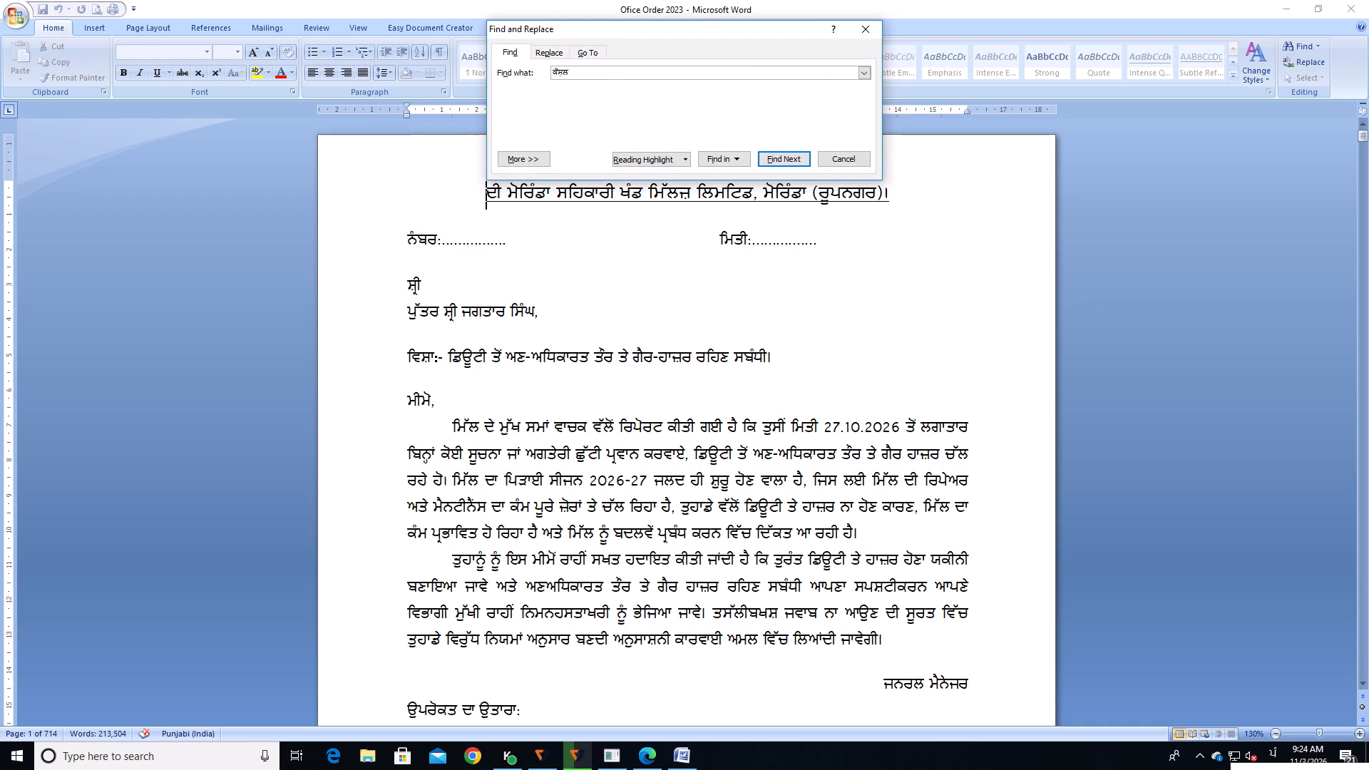
key(Return)
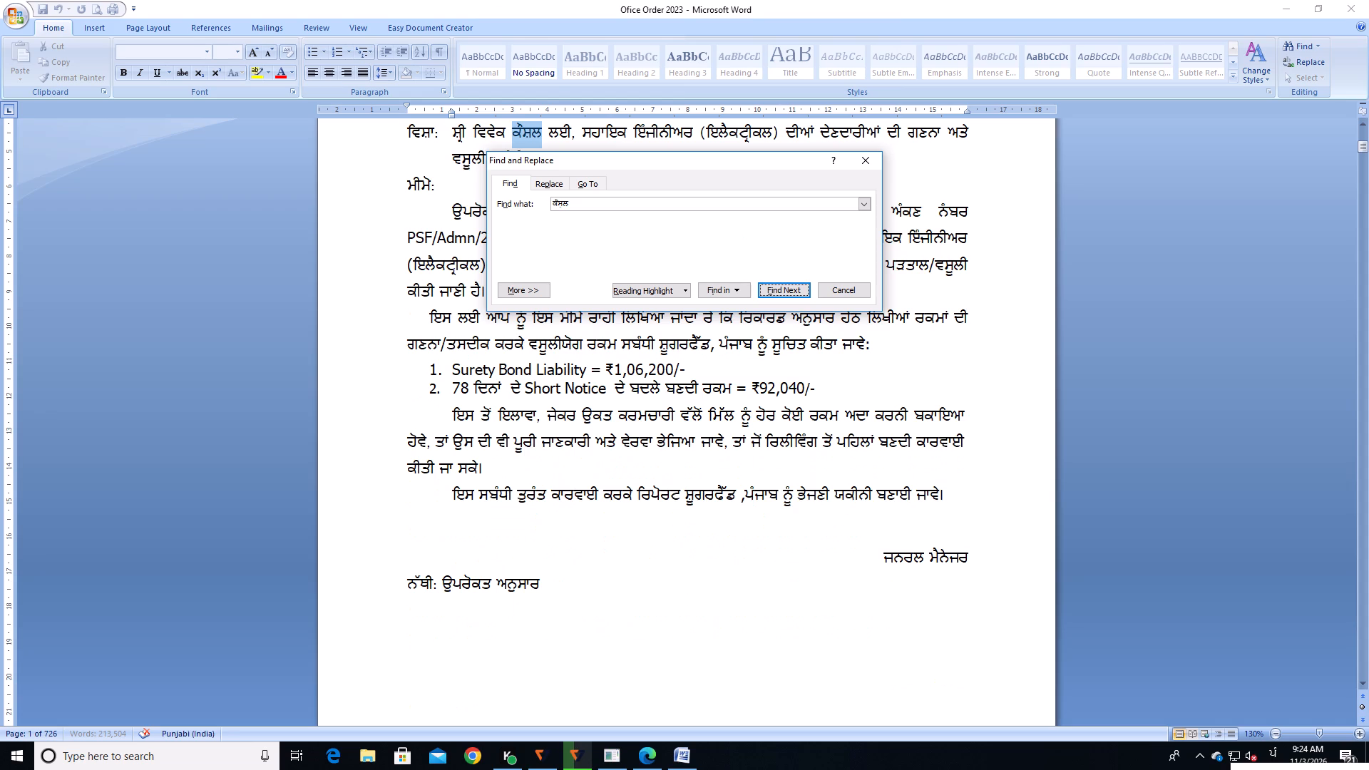
key(Escape)
Examine the orders that precede the memo on the electrical assistant engineer's dues, working backwards through the document.
scroll(976, 500, up, 11)
scroll(822, 463, up, 3)
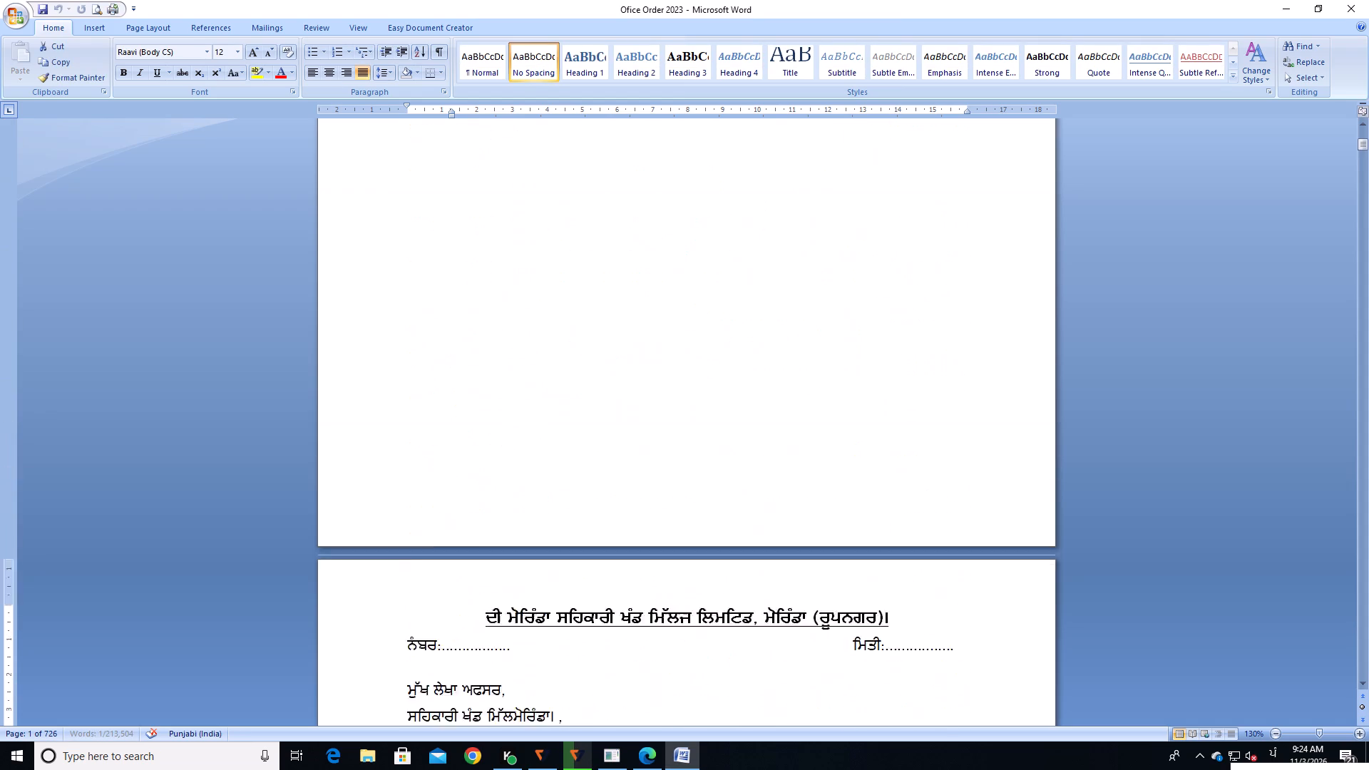
scroll(821, 462, up, 15)
scroll(819, 461, up, 10)
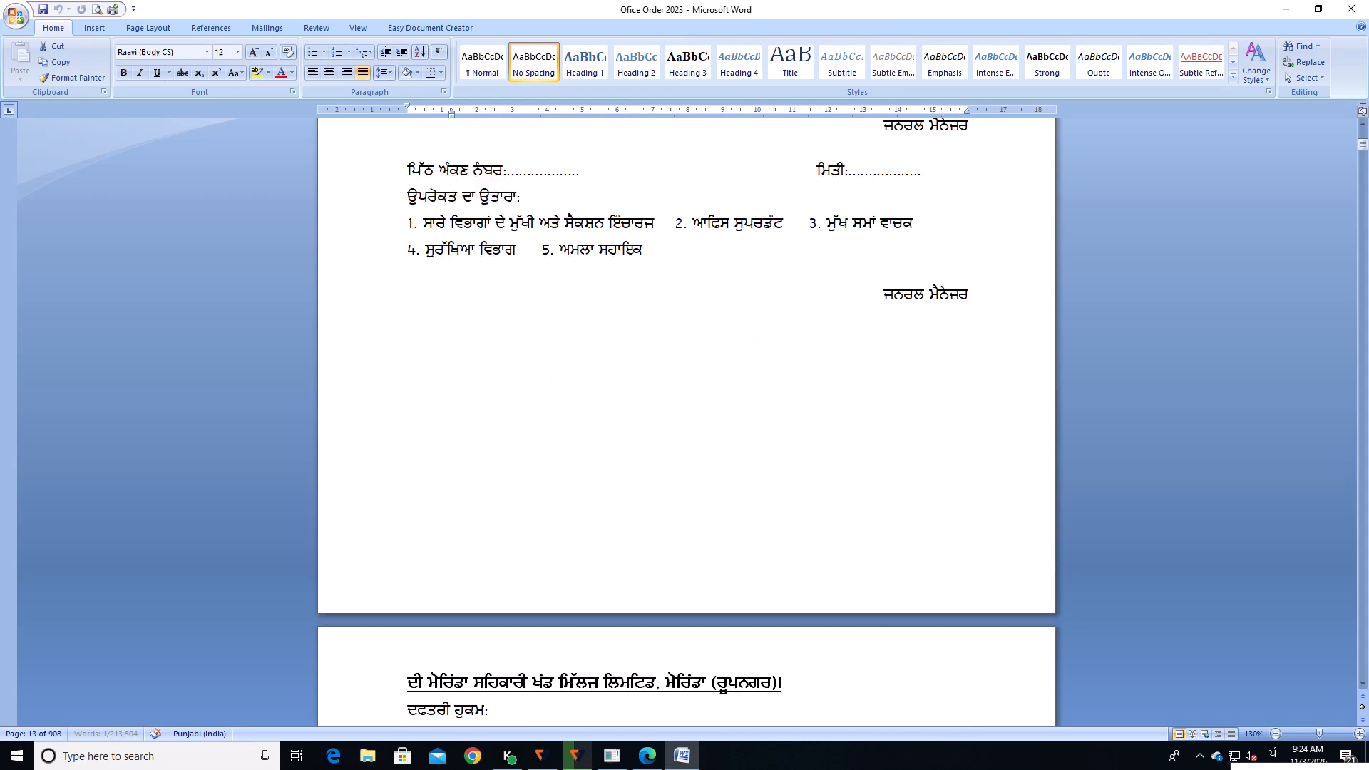
scroll(819, 461, up, 17)
scroll(819, 461, up, 14)
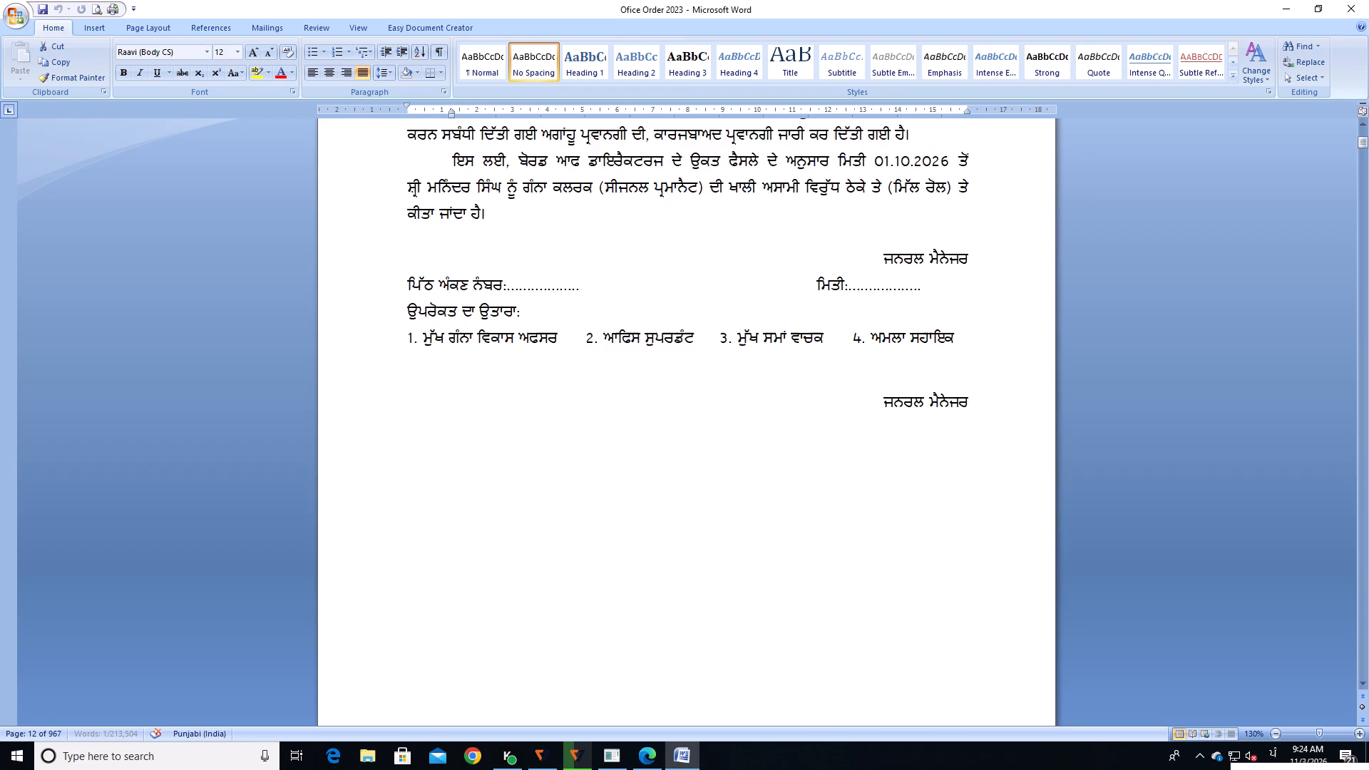
scroll(819, 461, up, 15)
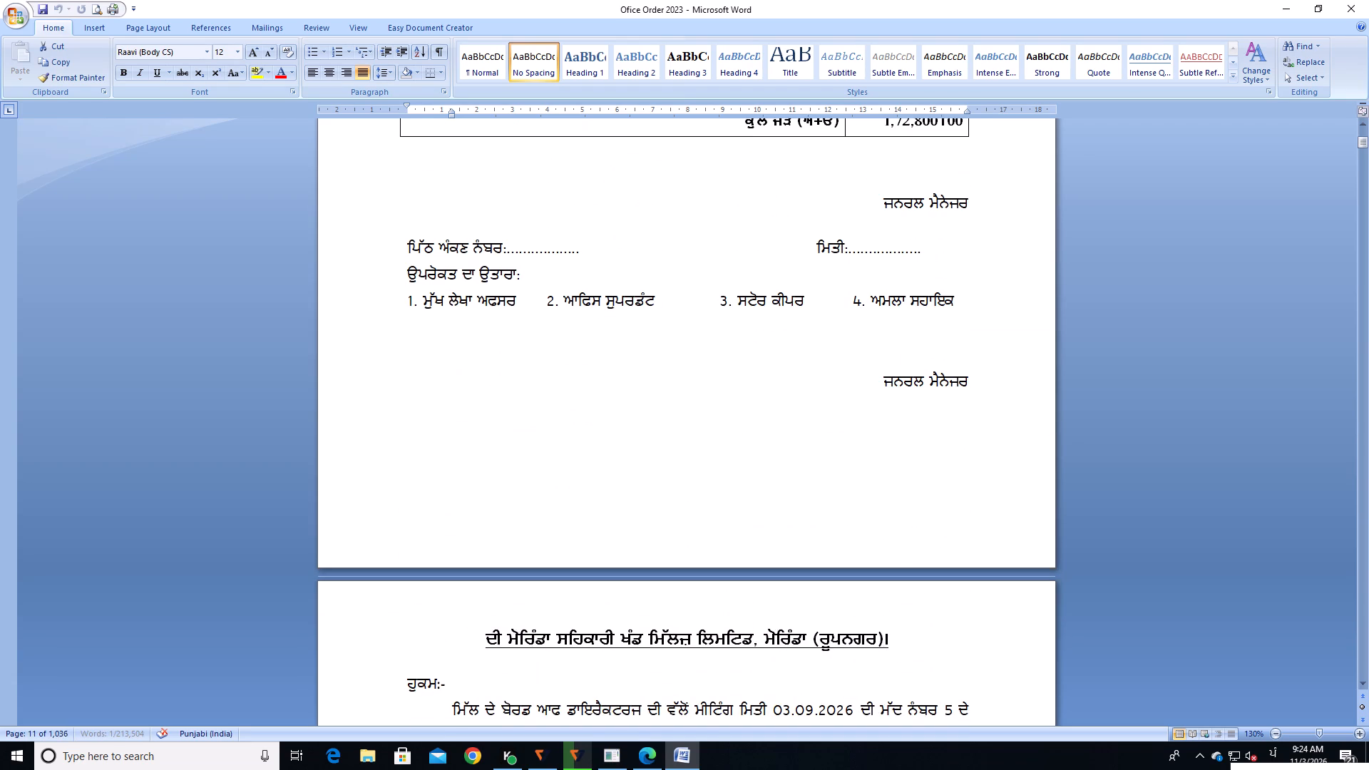
scroll(819, 461, up, 4)
scroll(819, 461, down, 7)
scroll(819, 461, up, 16)
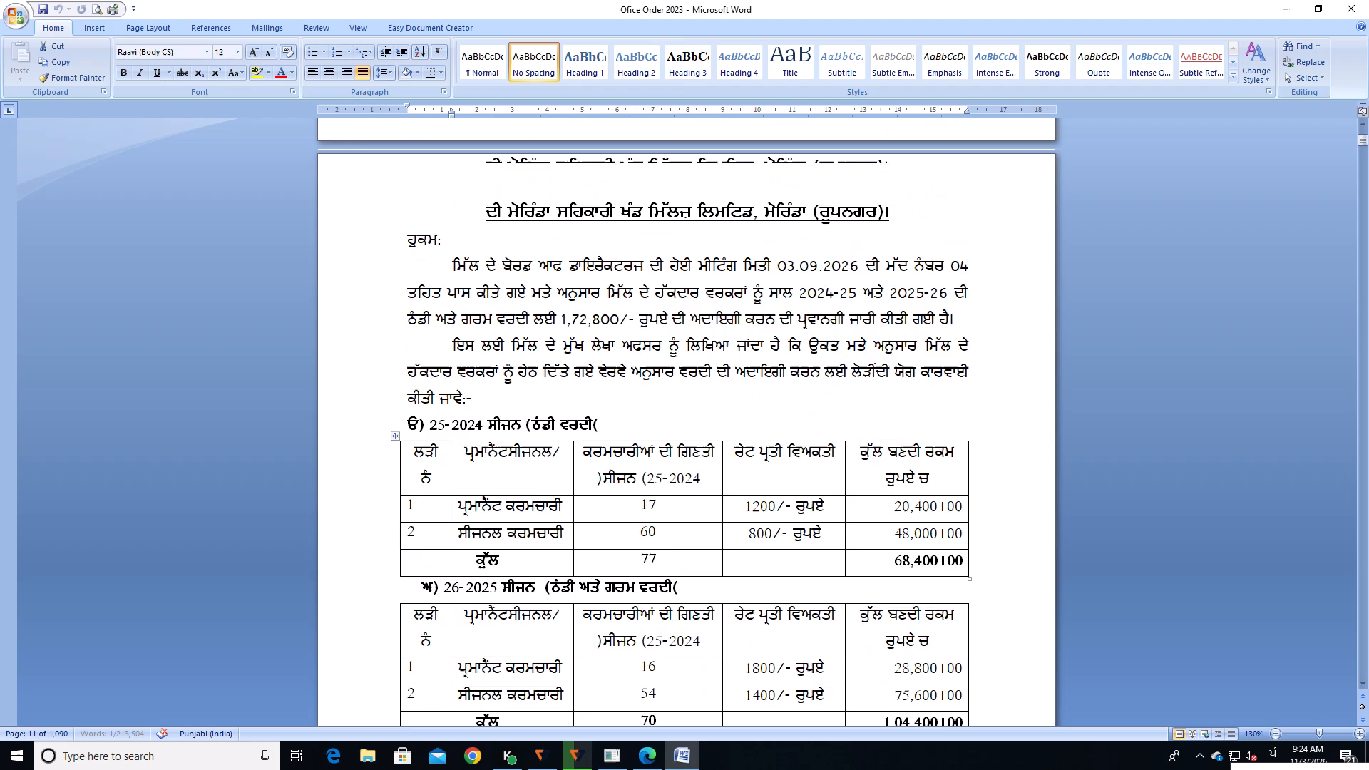
scroll(819, 461, up, 6)
Examine the orders from the start of the document through to the memo on the electrical assistant engineer's dues, looking for the relieving order.
key(ctrl+Home)
scroll(772, 476, down, 2)
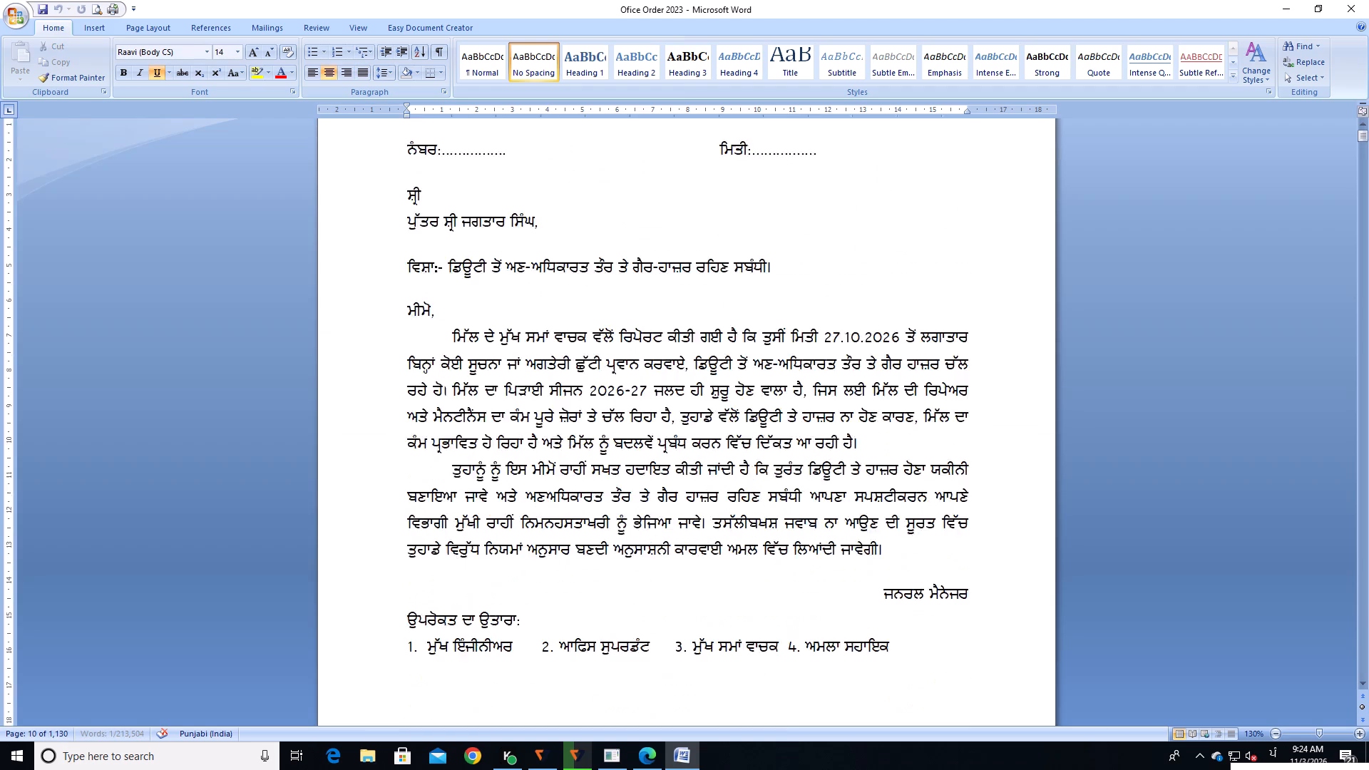
scroll(770, 479, down, 20)
scroll(764, 482, down, 9)
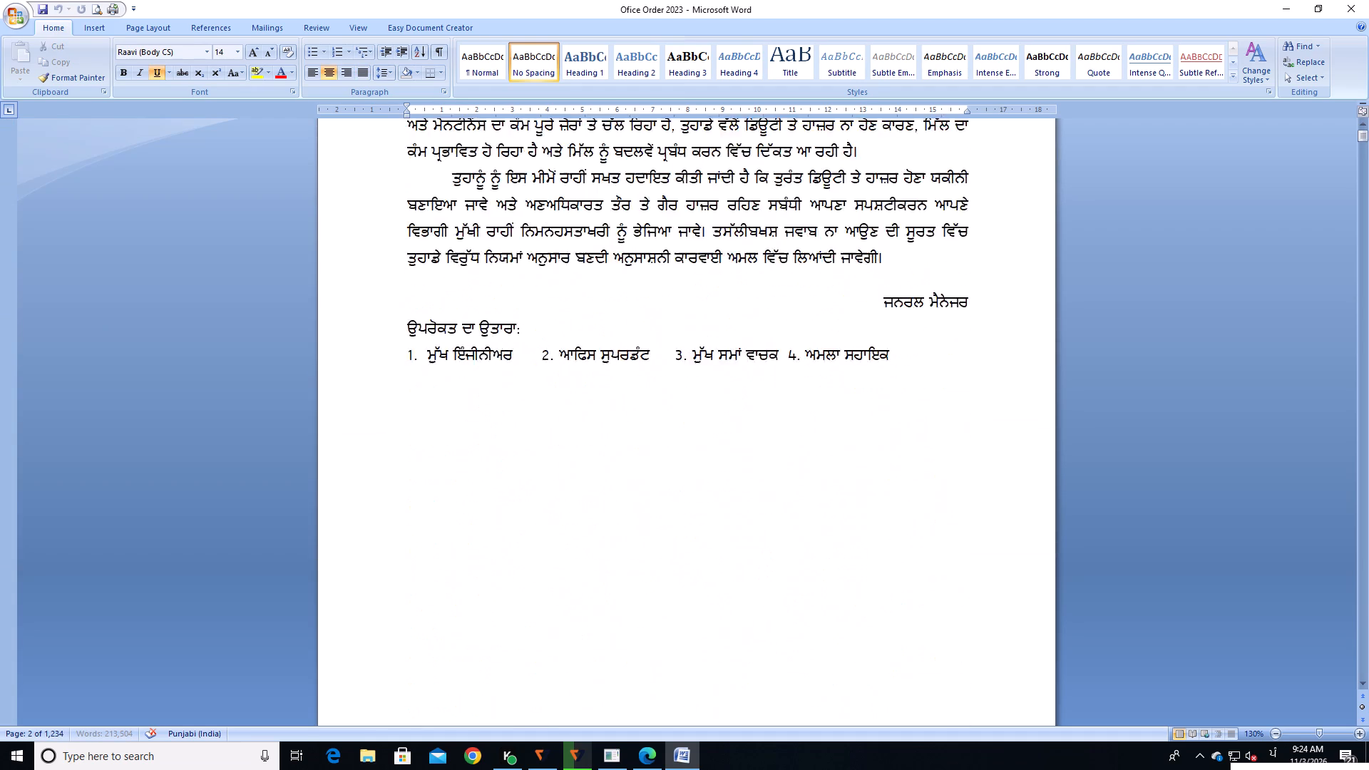
scroll(764, 482, down, 16)
scroll(764, 482, down, 17)
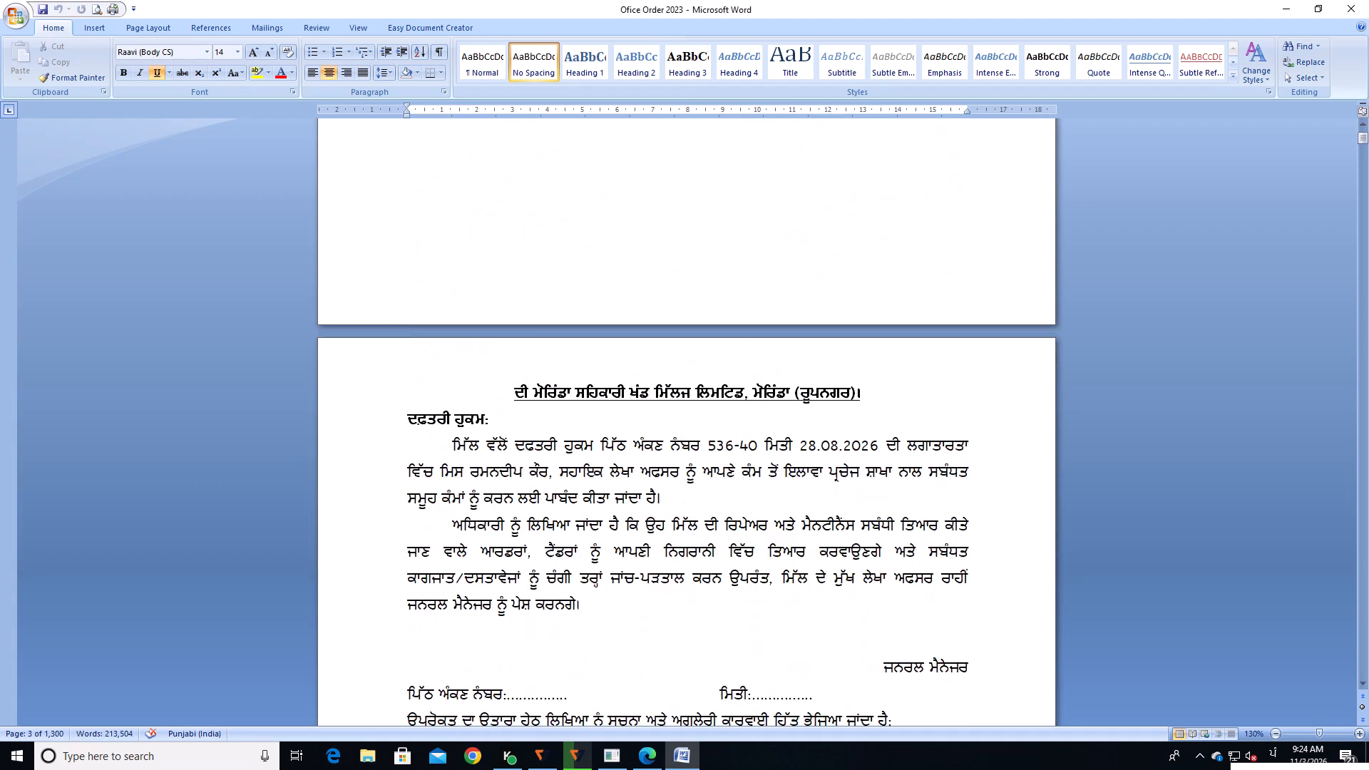
scroll(764, 482, down, 12)
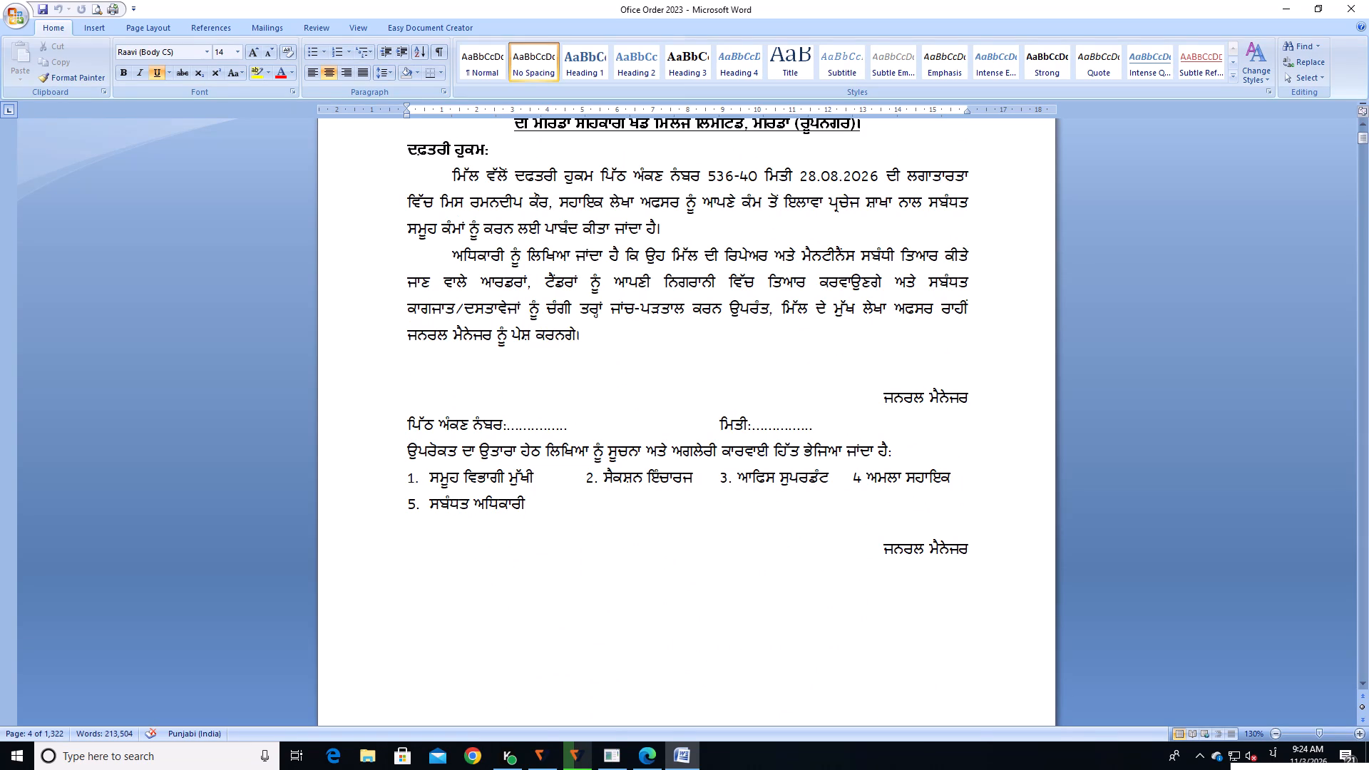
scroll(764, 482, down, 16)
click(761, 543)
scroll(761, 543, down, 9)
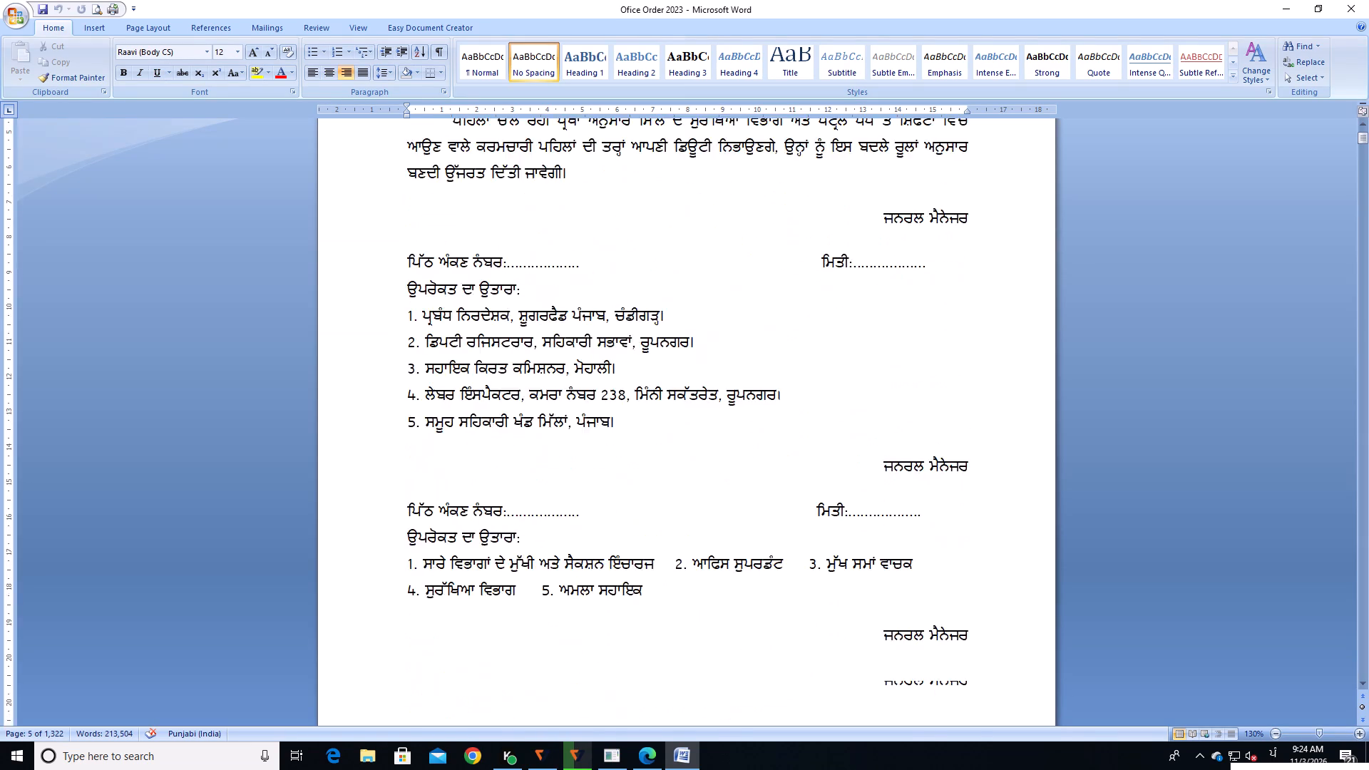
scroll(762, 542, down, 12)
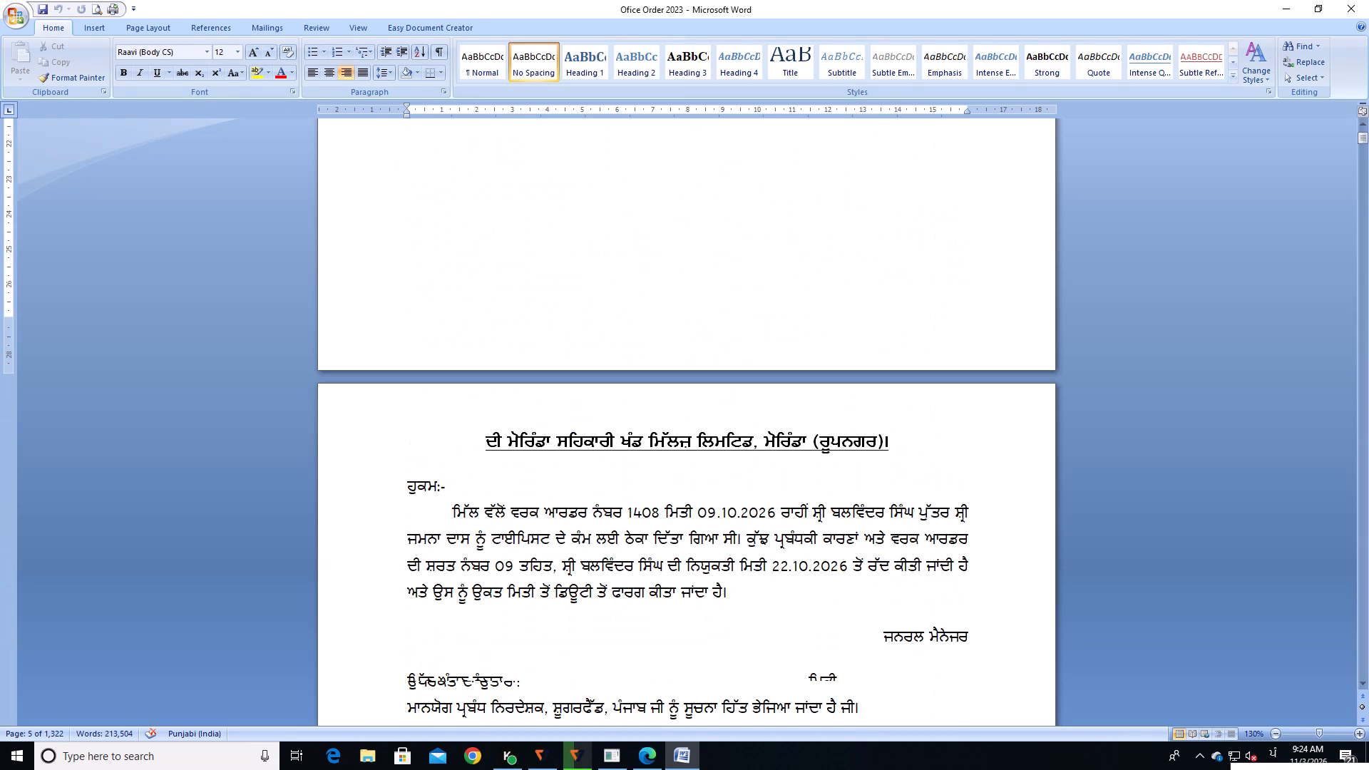
scroll(762, 542, down, 12)
scroll(762, 542, down, 12)
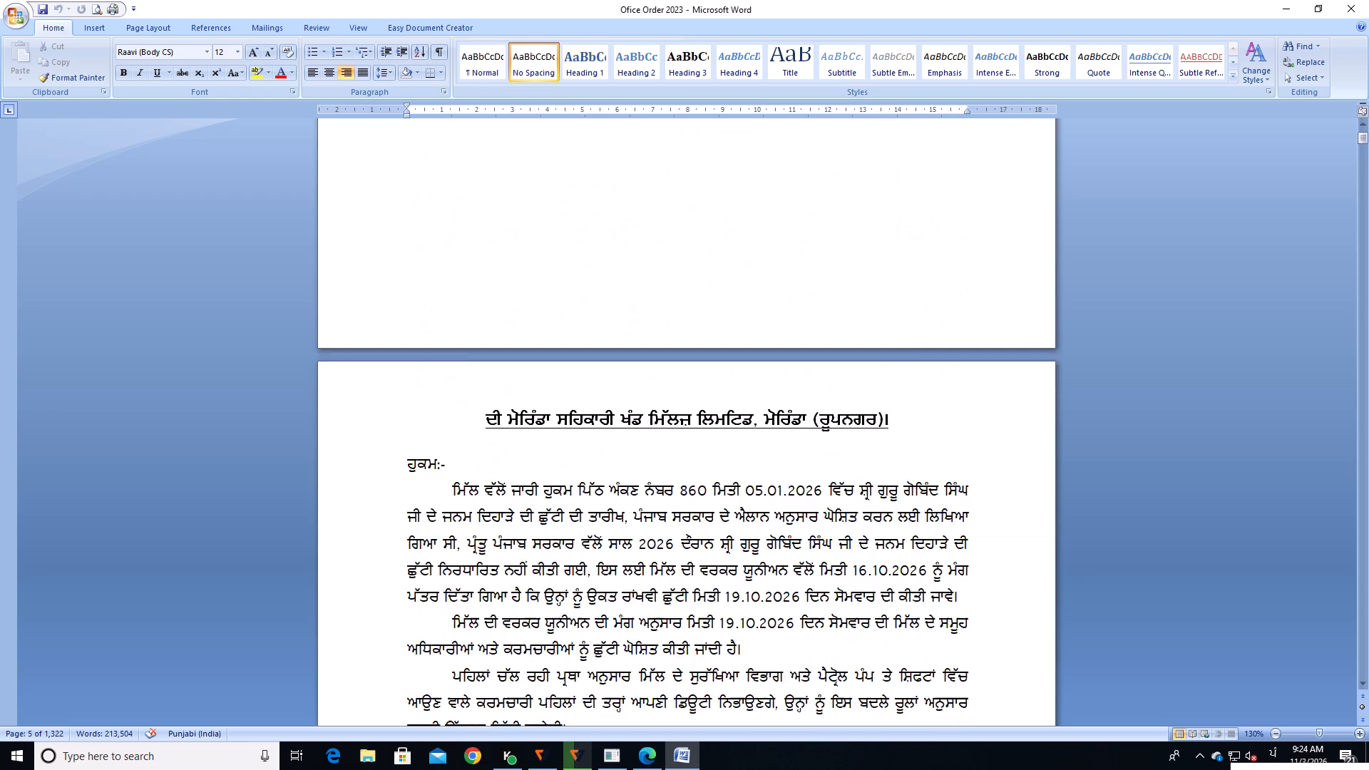
scroll(762, 542, down, 16)
scroll(762, 542, down, 6)
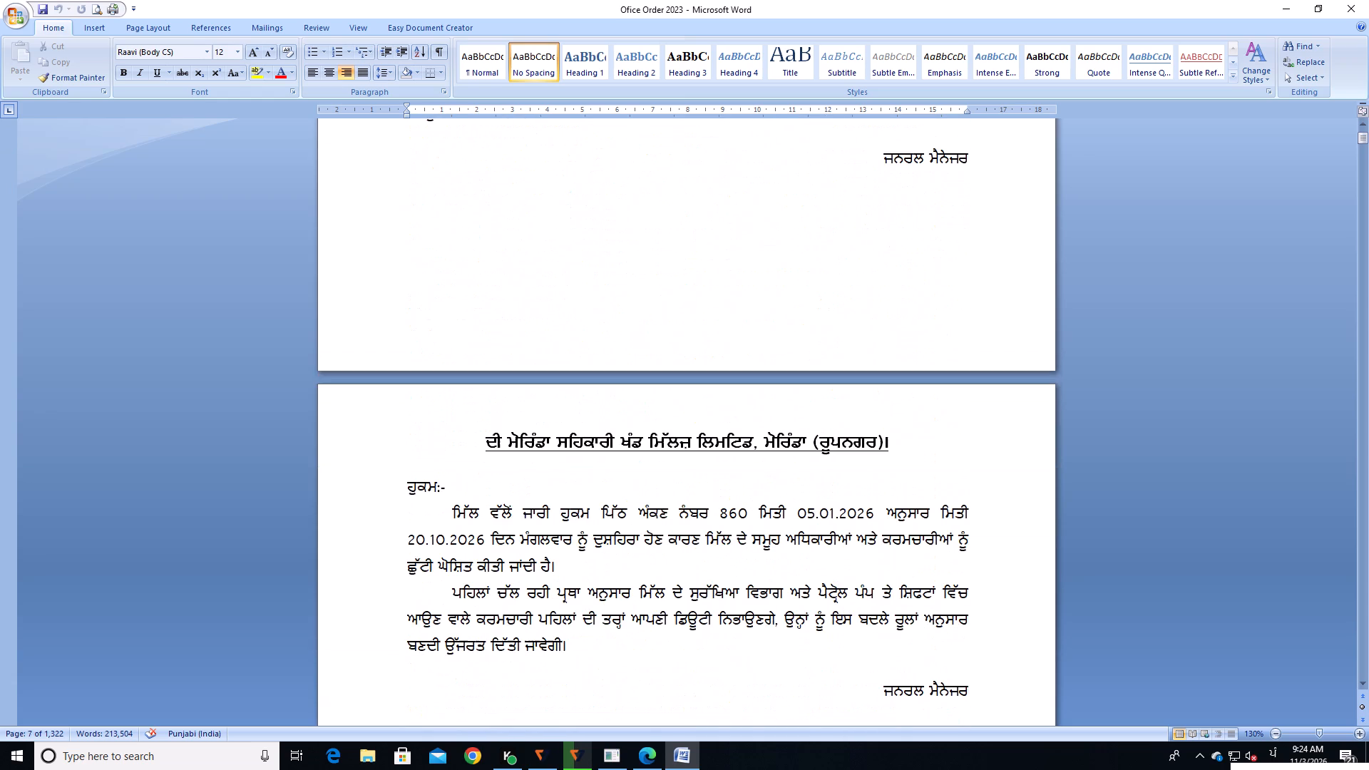
scroll(762, 542, down, 4)
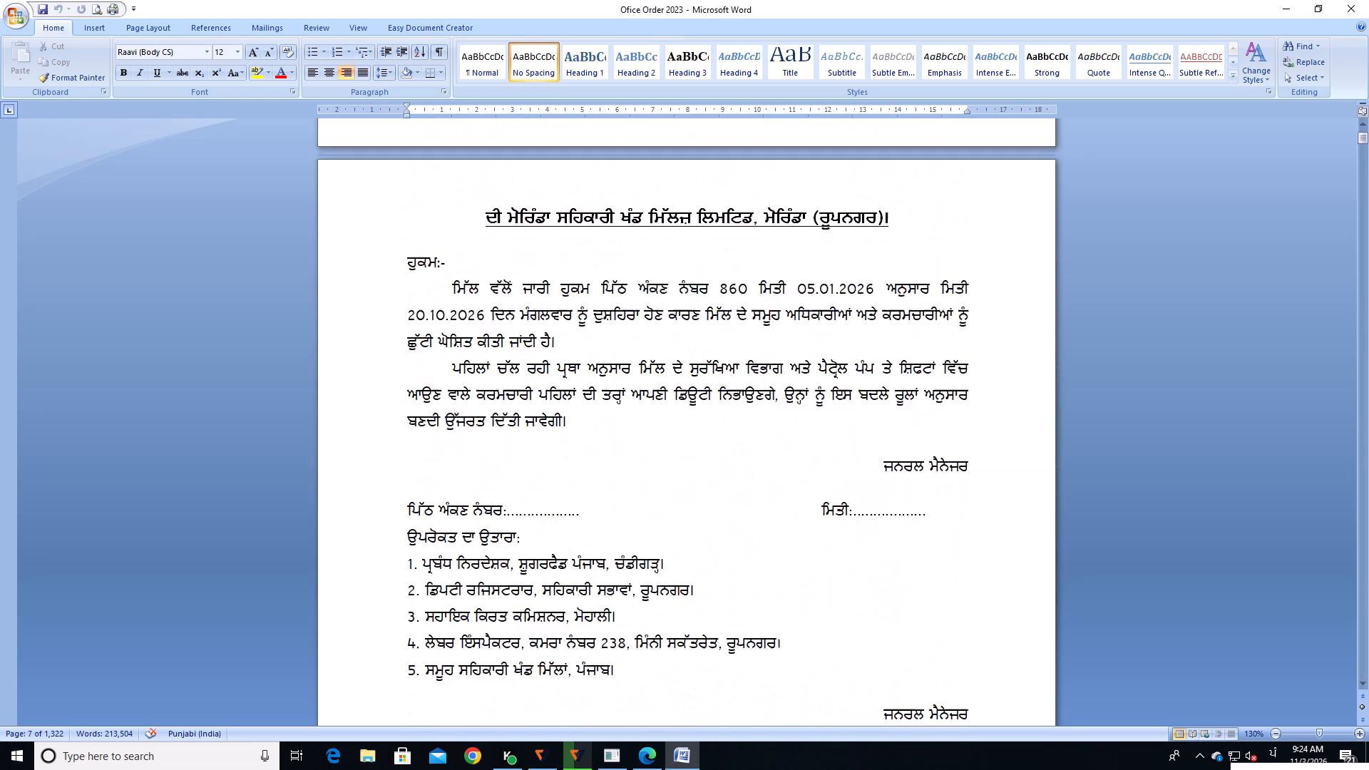
scroll(762, 542, down, 15)
scroll(762, 542, down, 6)
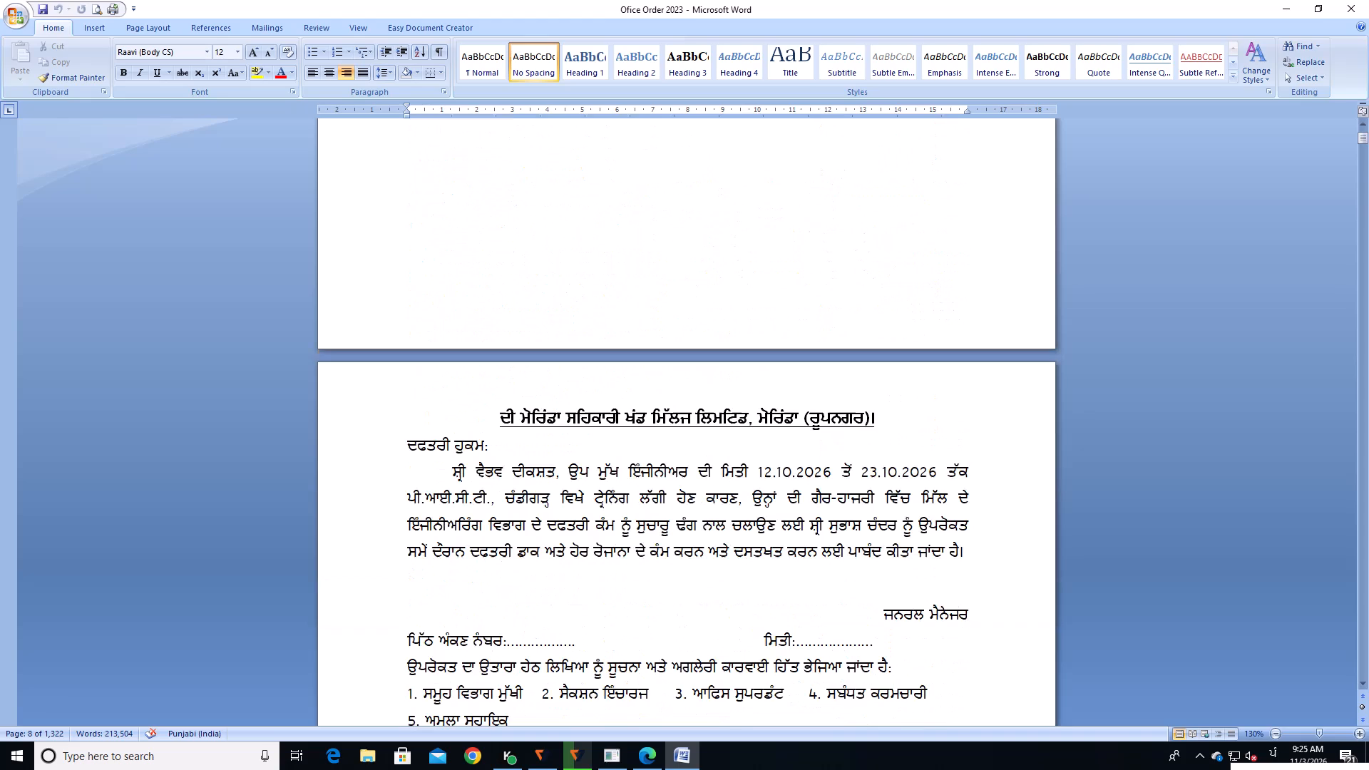
scroll(762, 542, down, 16)
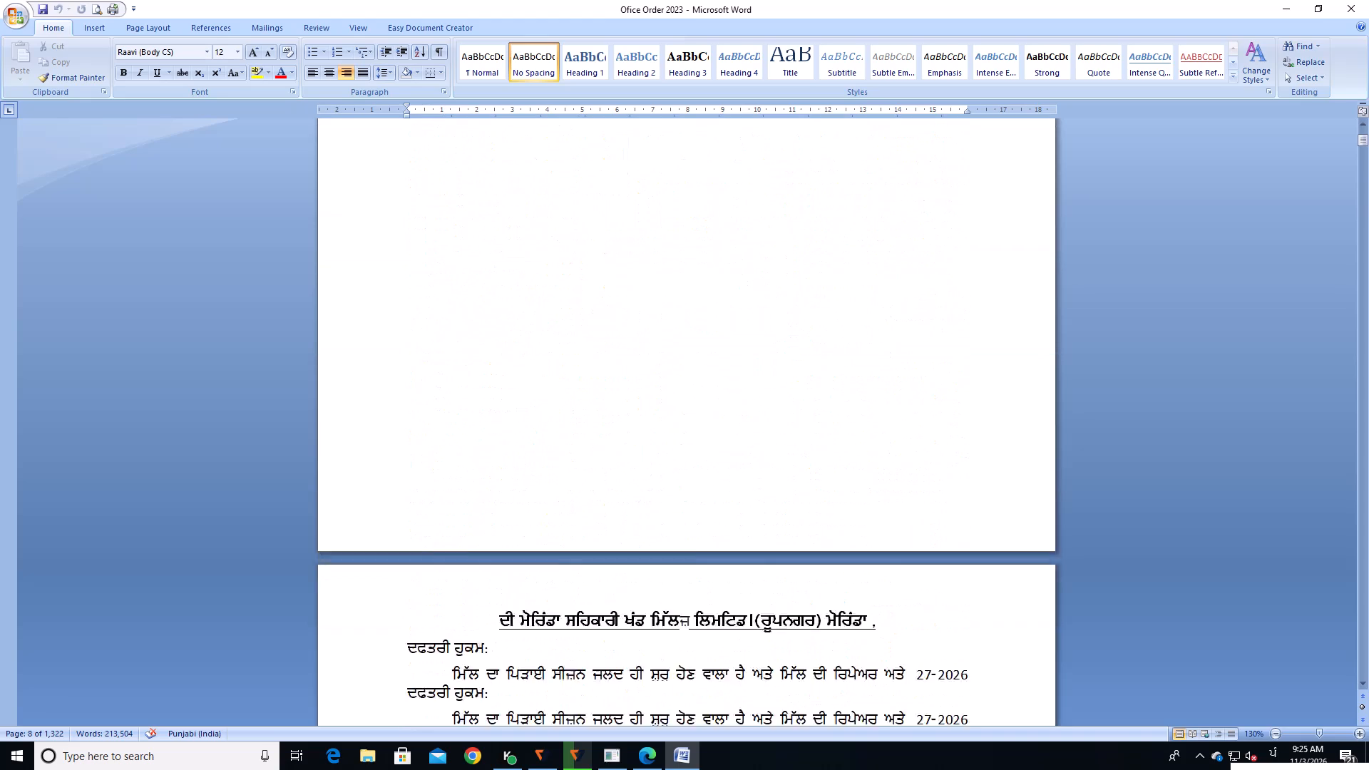
scroll(762, 542, down, 15)
scroll(762, 542, down, 11)
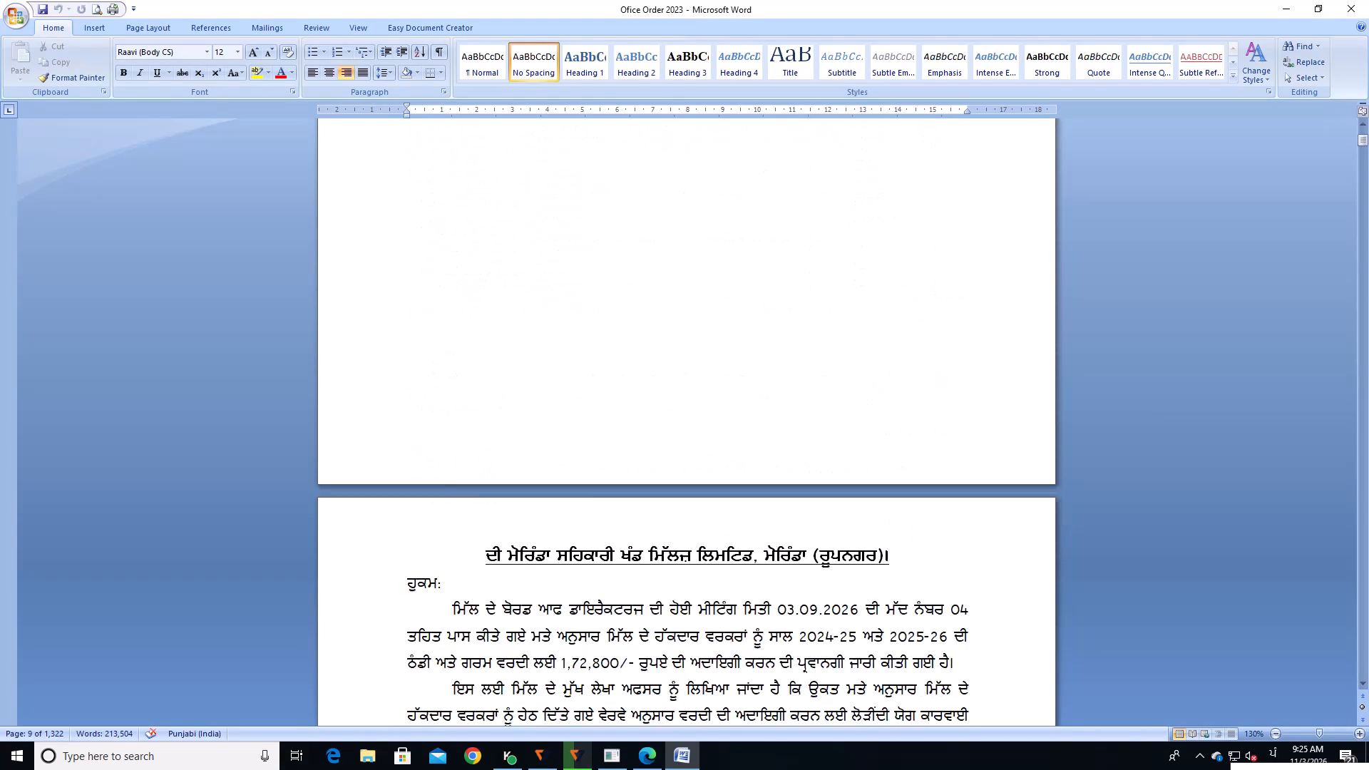
scroll(762, 542, down, 7)
scroll(762, 542, down, 20)
scroll(762, 542, down, 1)
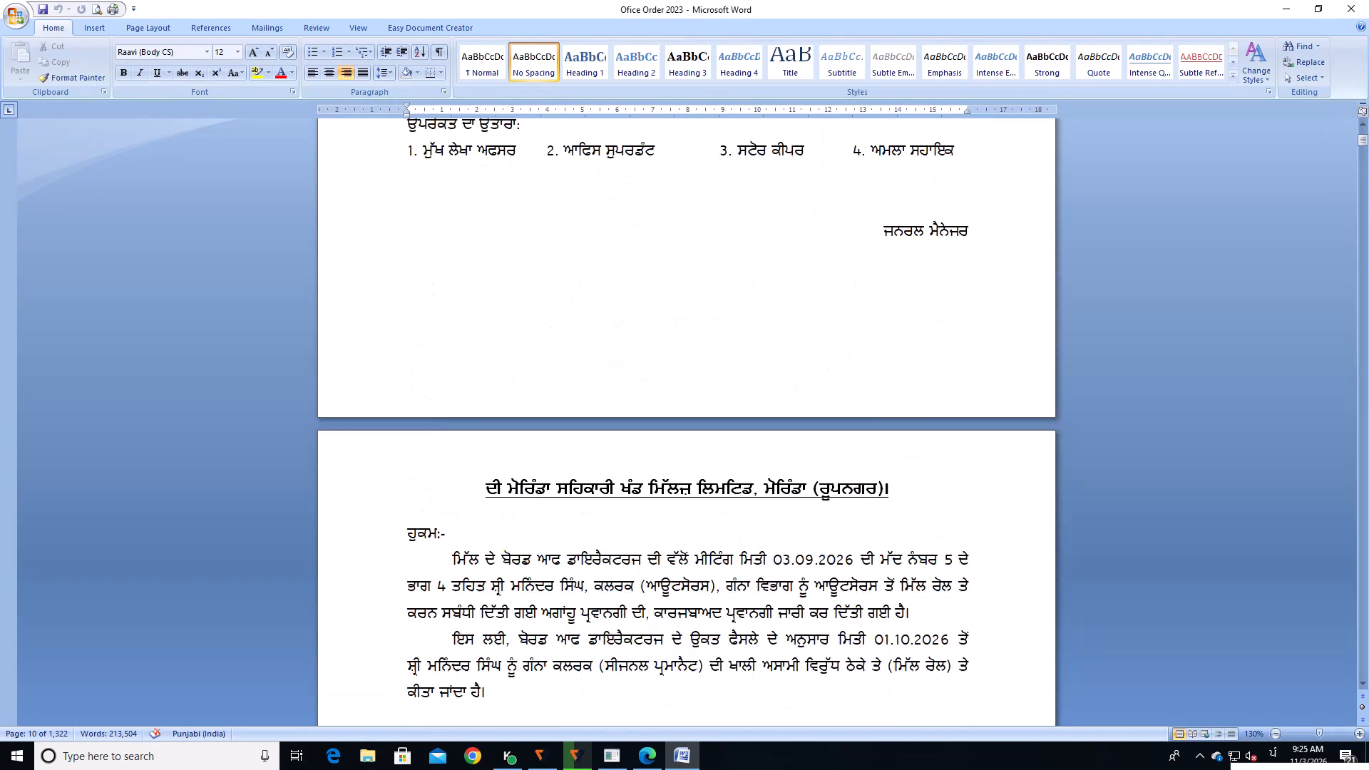
scroll(762, 542, down, 4)
scroll(762, 542, down, 17)
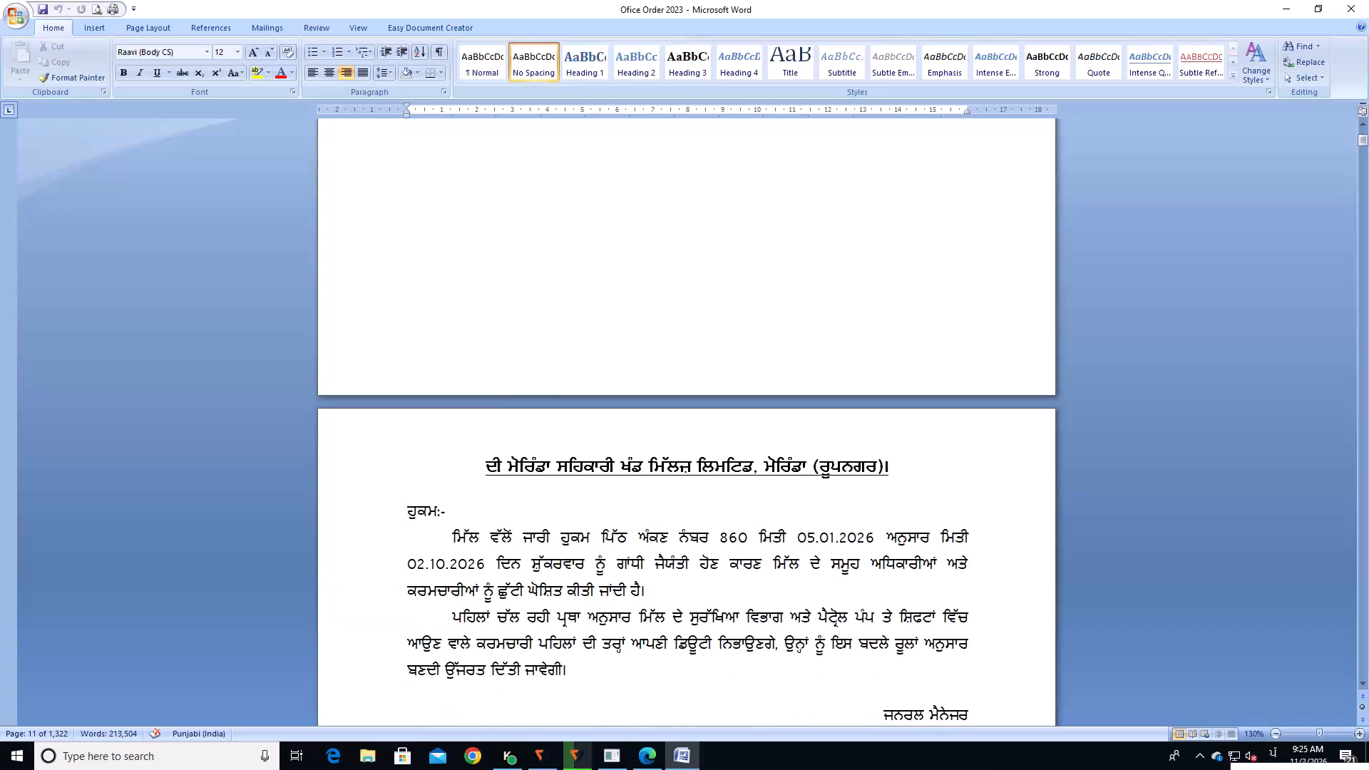
scroll(762, 542, down, 14)
scroll(762, 542, up, 5)
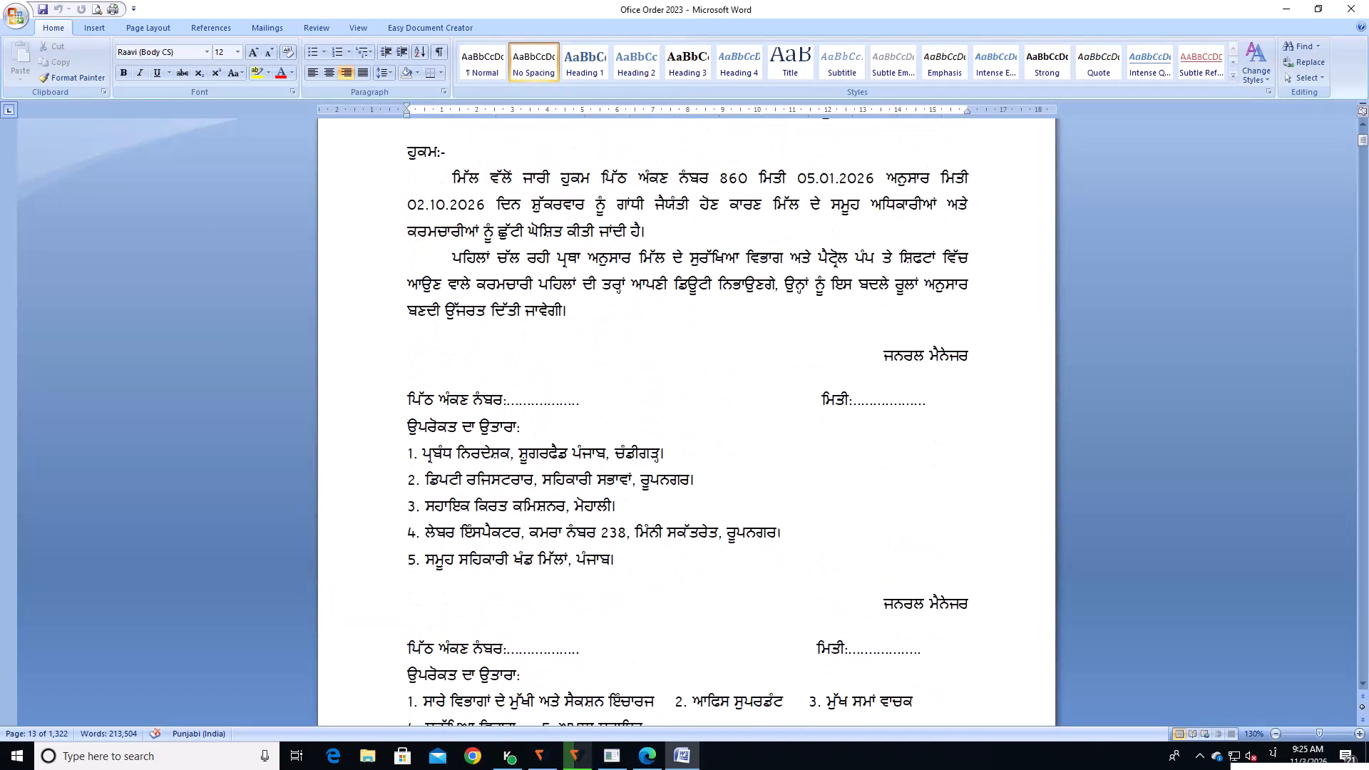
scroll(762, 542, down, 19)
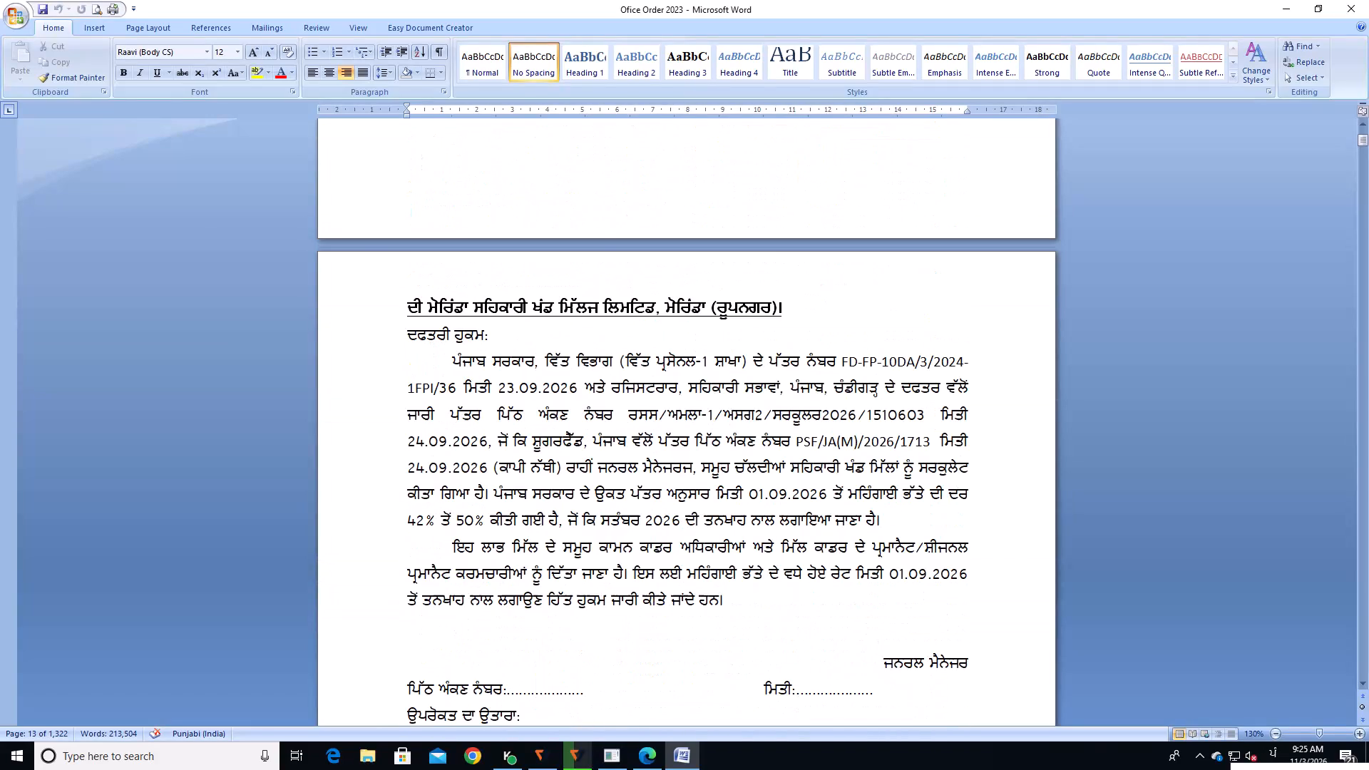
scroll(762, 542, down, 1)
scroll(762, 542, down, 20)
scroll(762, 542, down, 4)
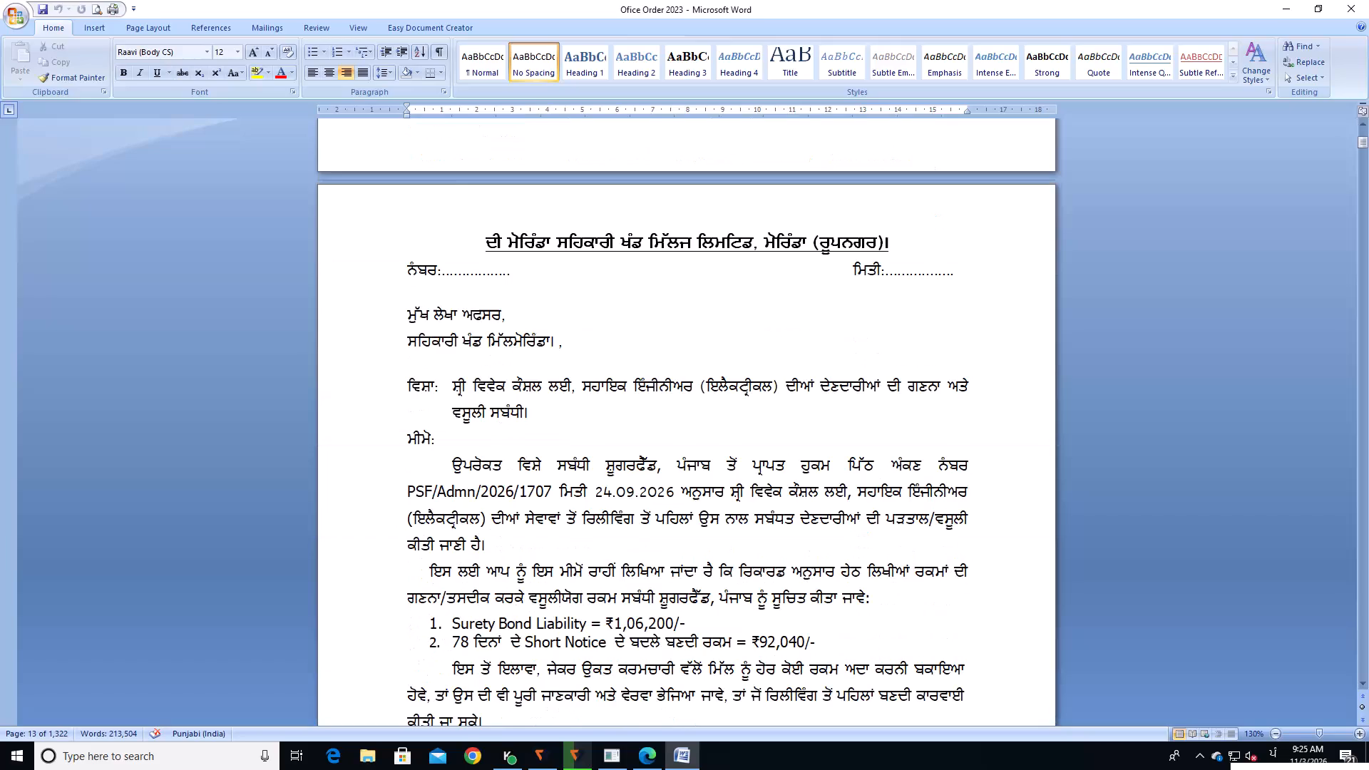
Examine the office orders and notices that follow the memo on the electrical assistant engineer's dues, continuing forward through the document.
scroll(762, 542, down, 19)
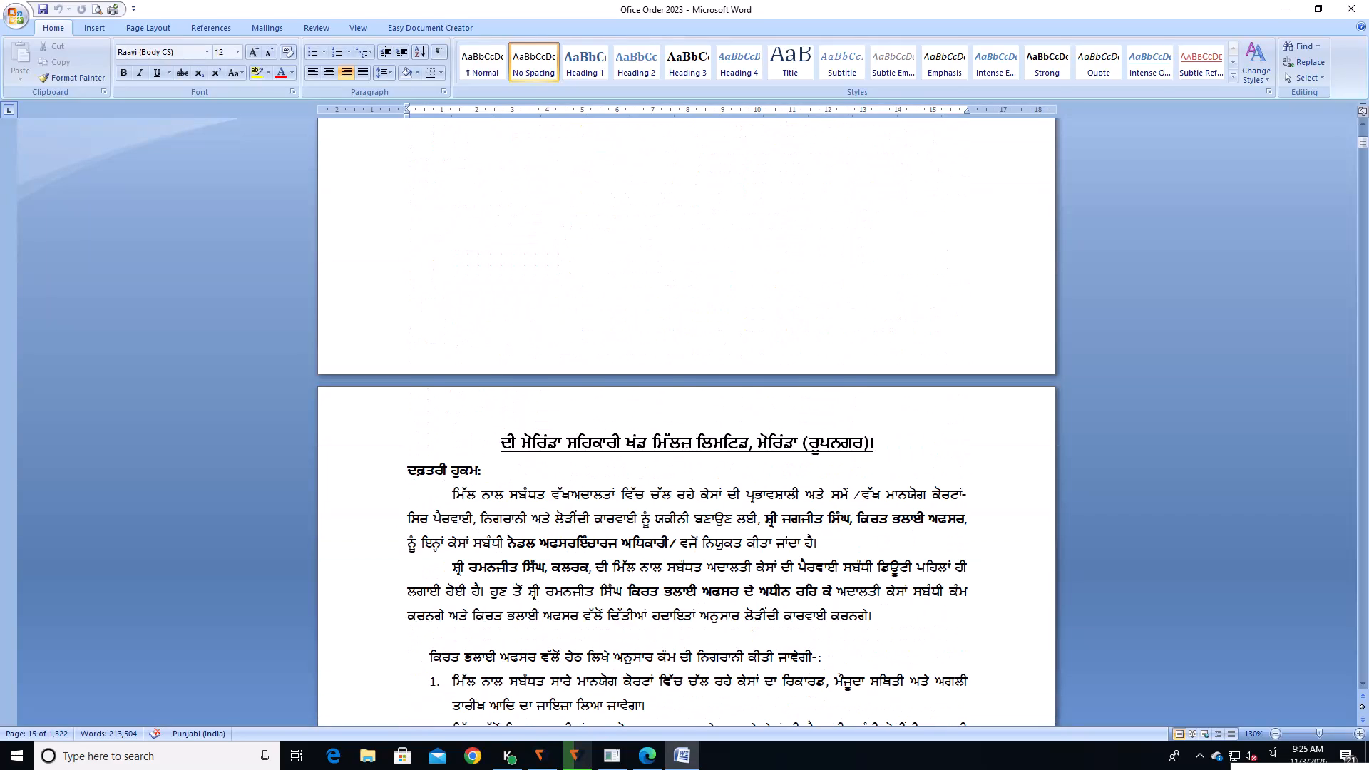
scroll(762, 542, down, 5)
scroll(762, 542, down, 20)
scroll(762, 542, down, 5)
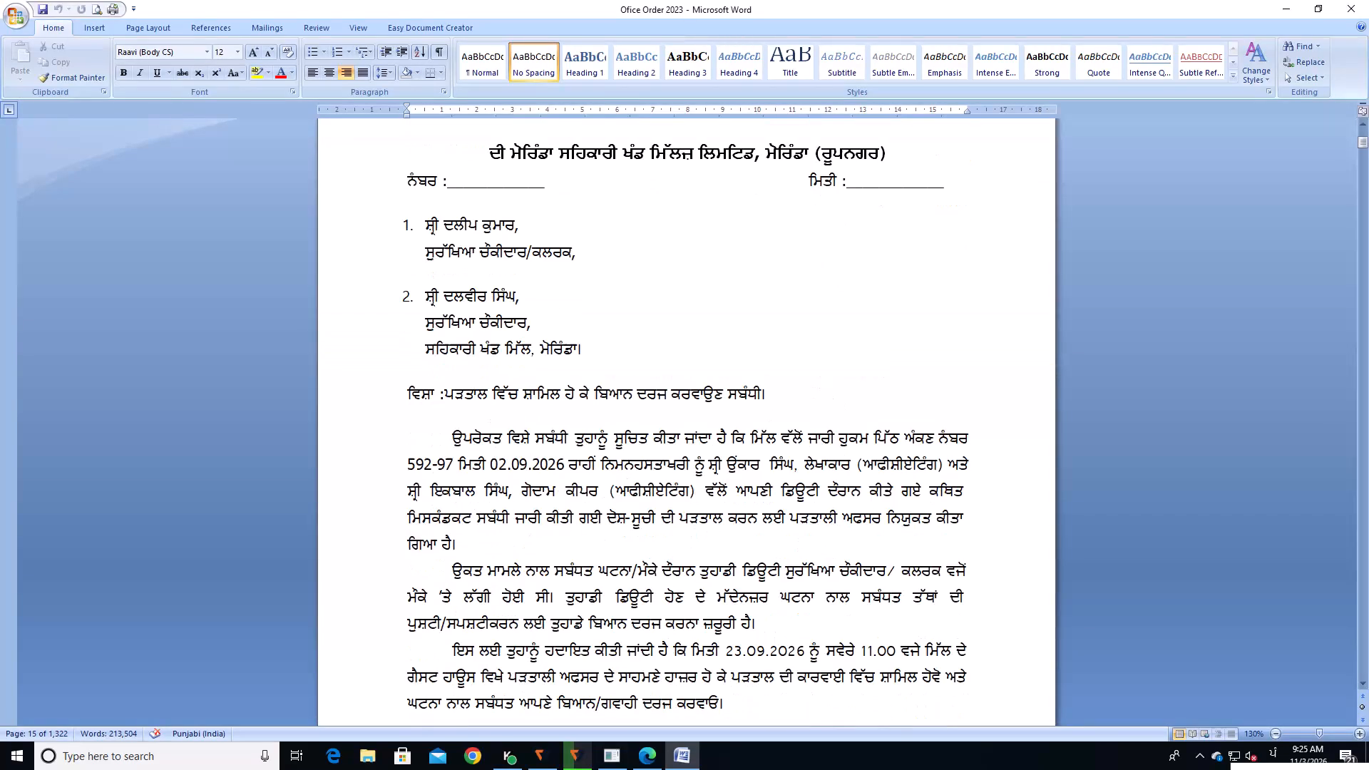
scroll(762, 542, down, 13)
scroll(762, 542, down, 12)
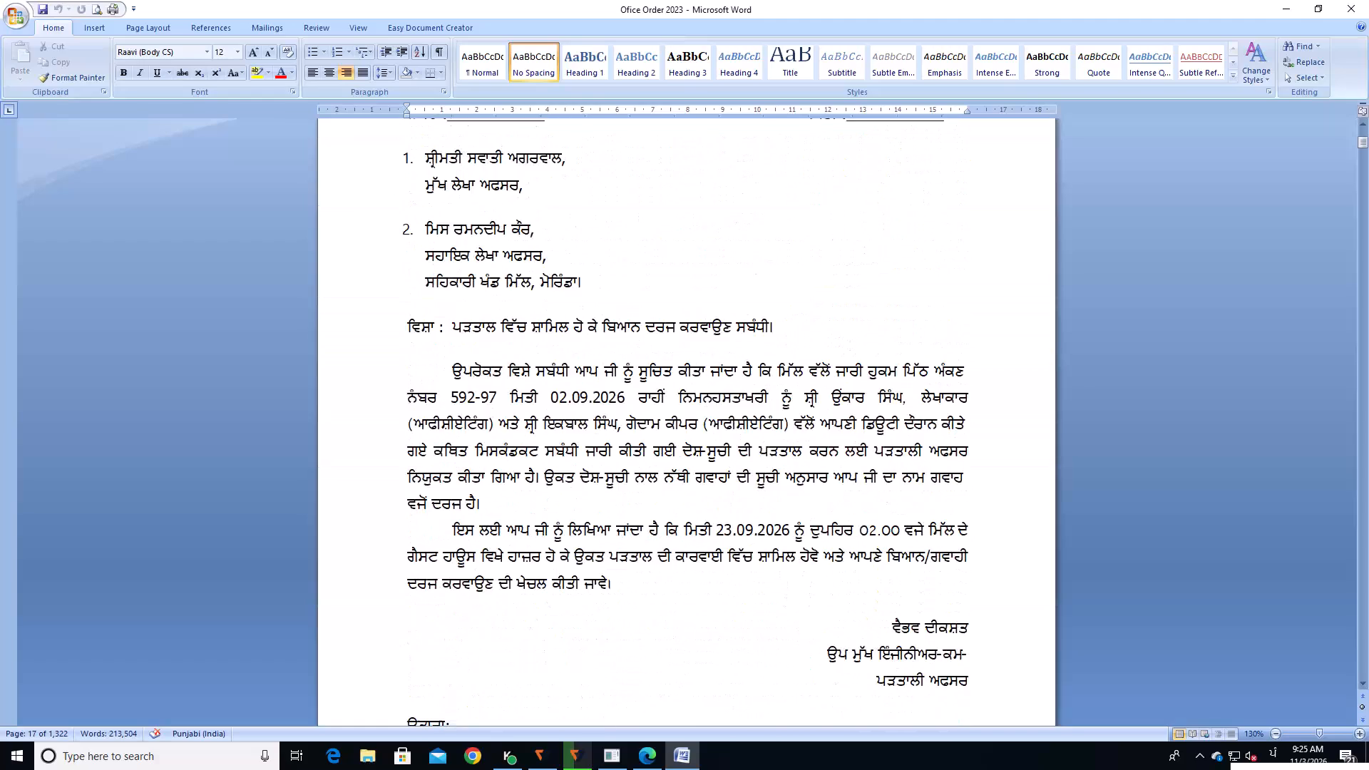
scroll(762, 542, down, 20)
scroll(762, 542, down, 17)
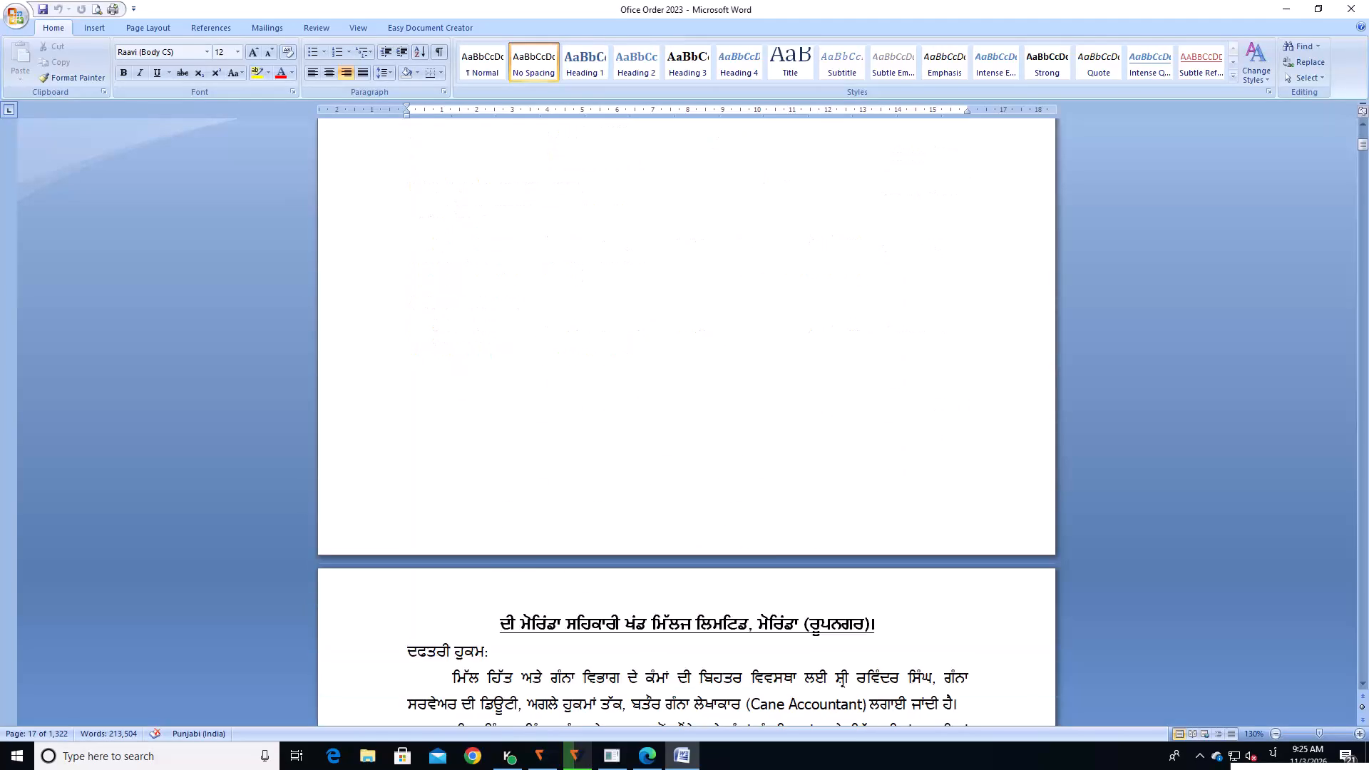
scroll(762, 542, down, 8)
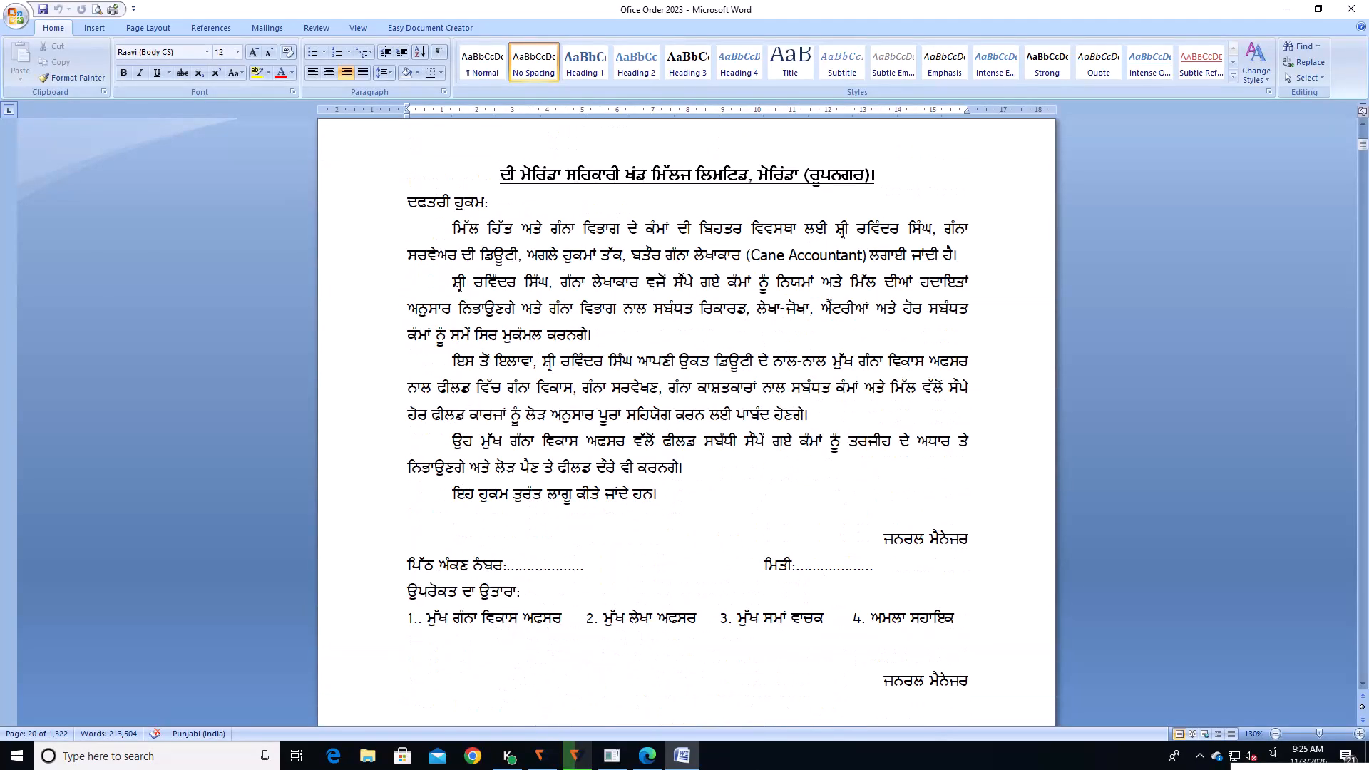
scroll(762, 543, down, 20)
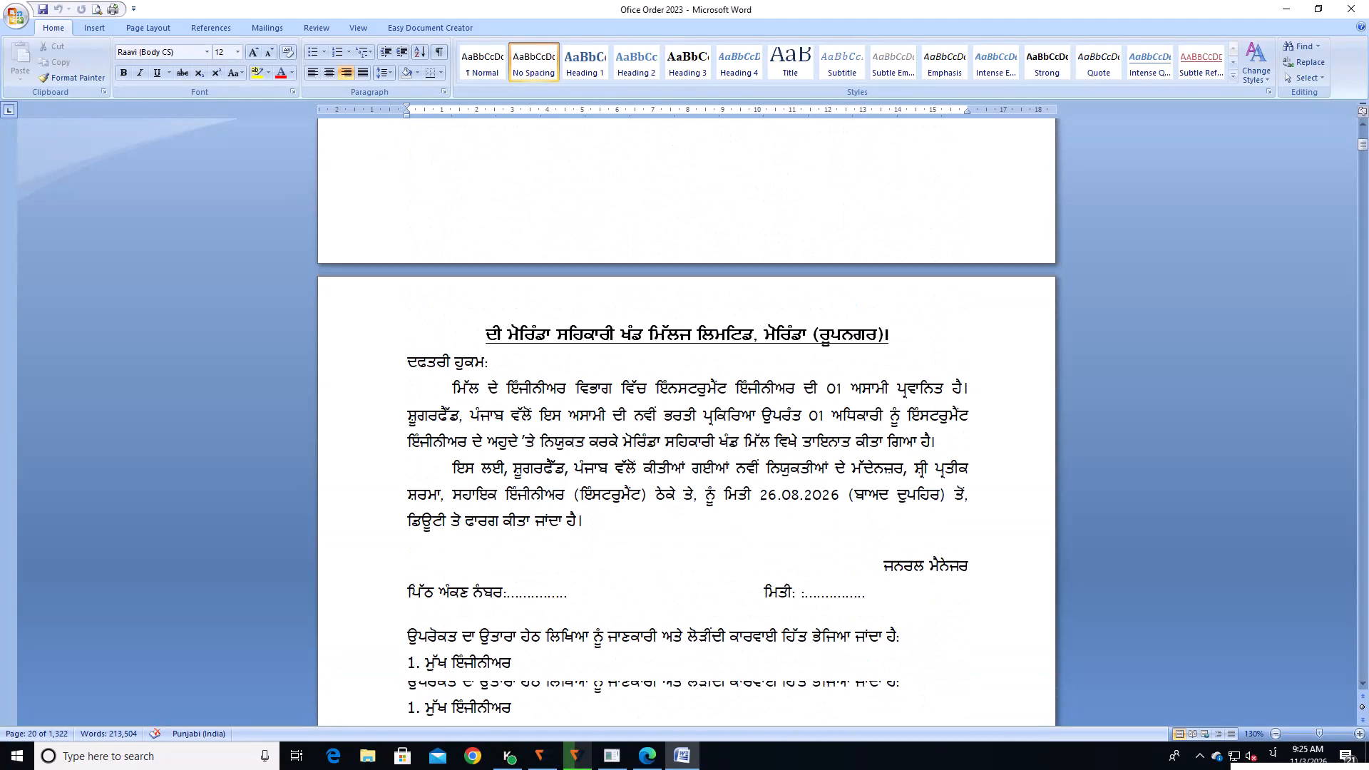
scroll(762, 543, down, 8)
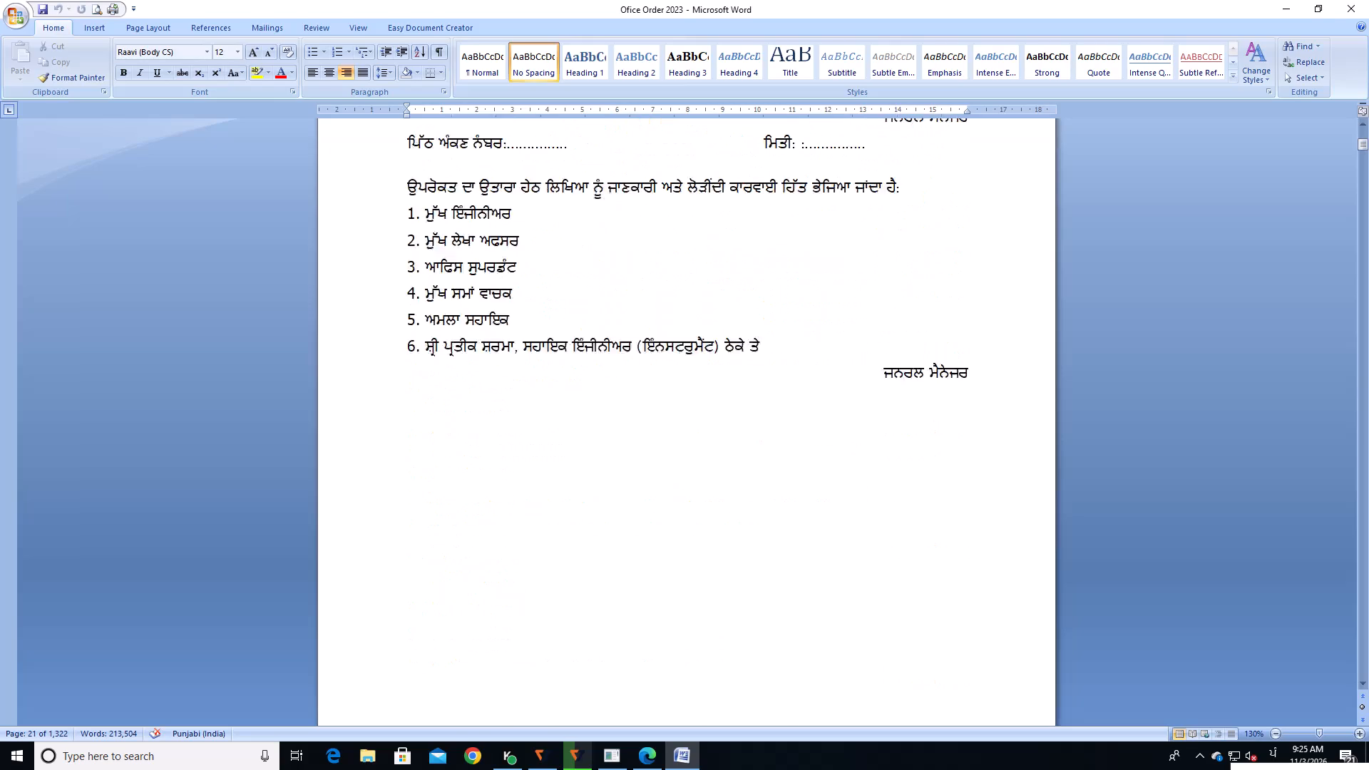
scroll(762, 543, down, 16)
scroll(762, 543, down, 16)
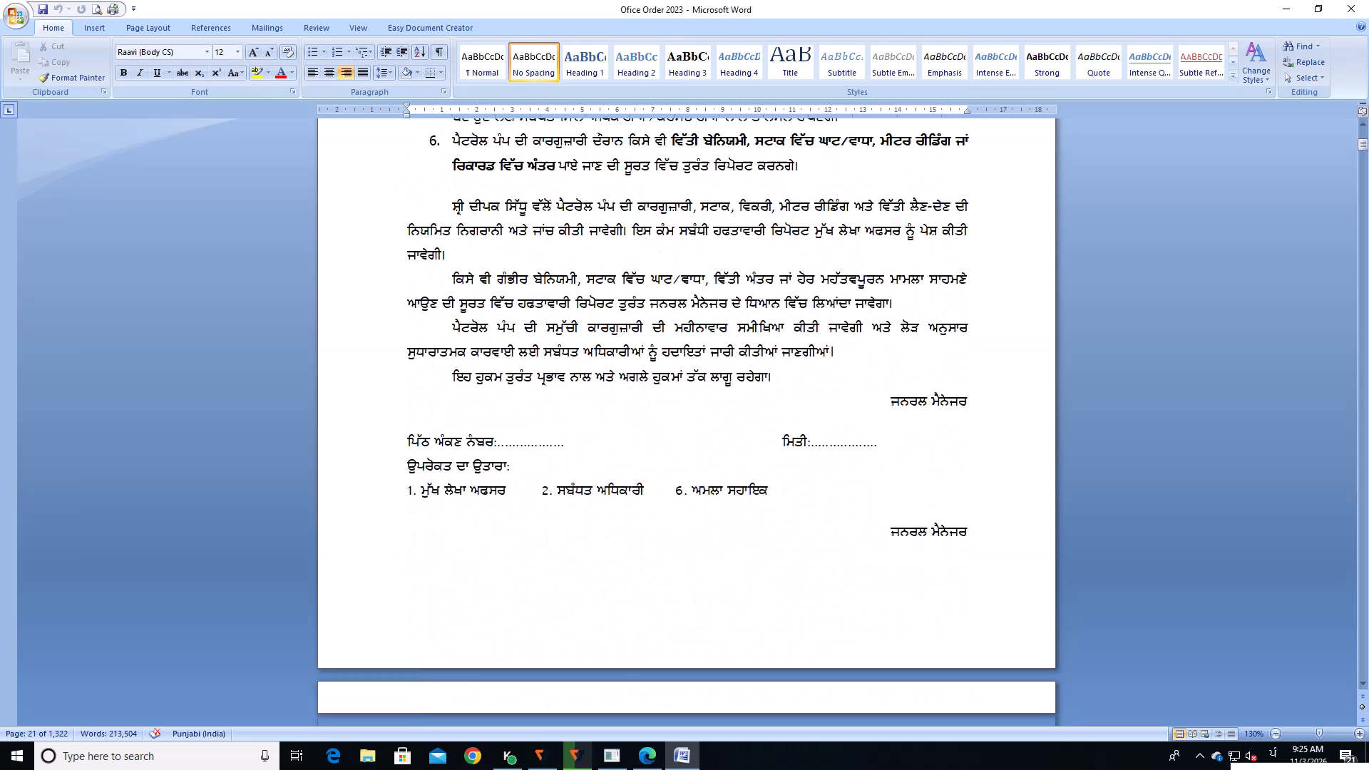
scroll(762, 543, down, 10)
scroll(762, 543, down, 11)
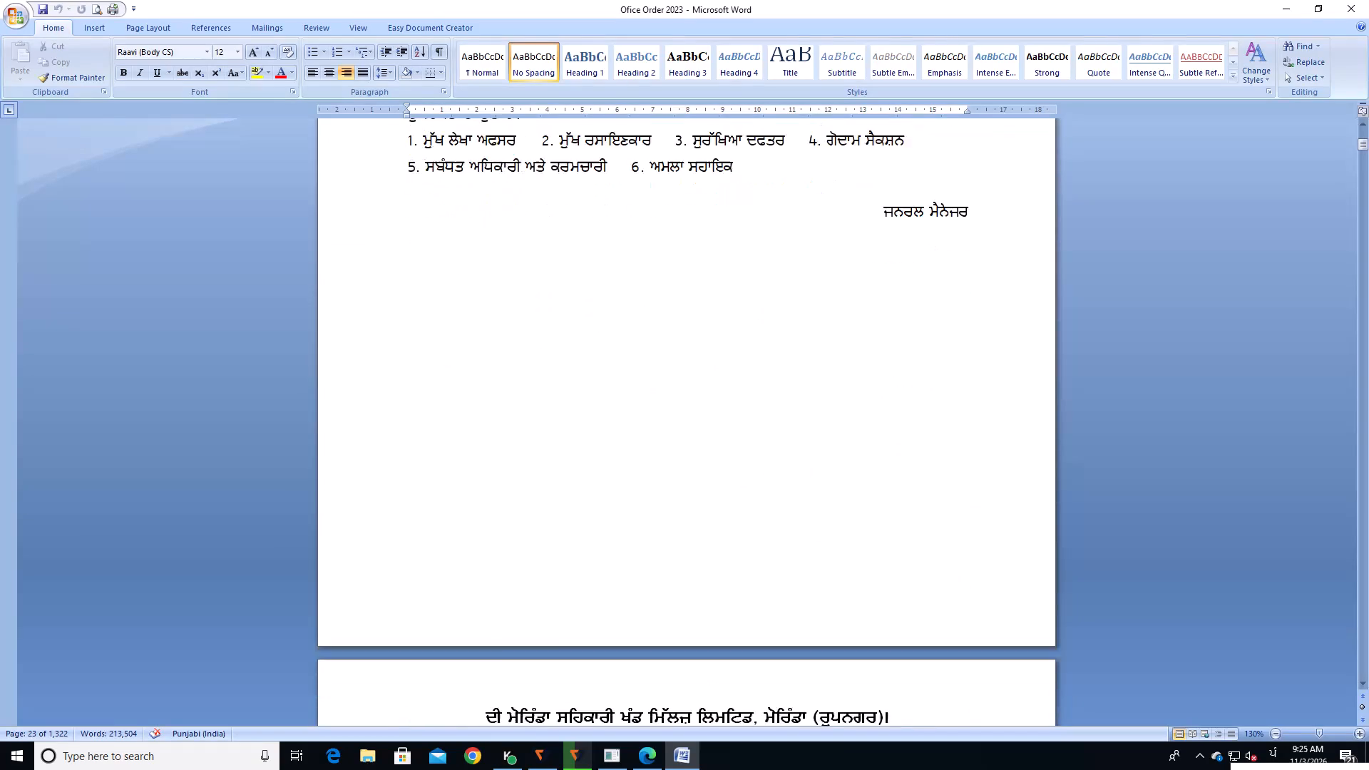
scroll(762, 543, down, 14)
scroll(762, 543, down, 15)
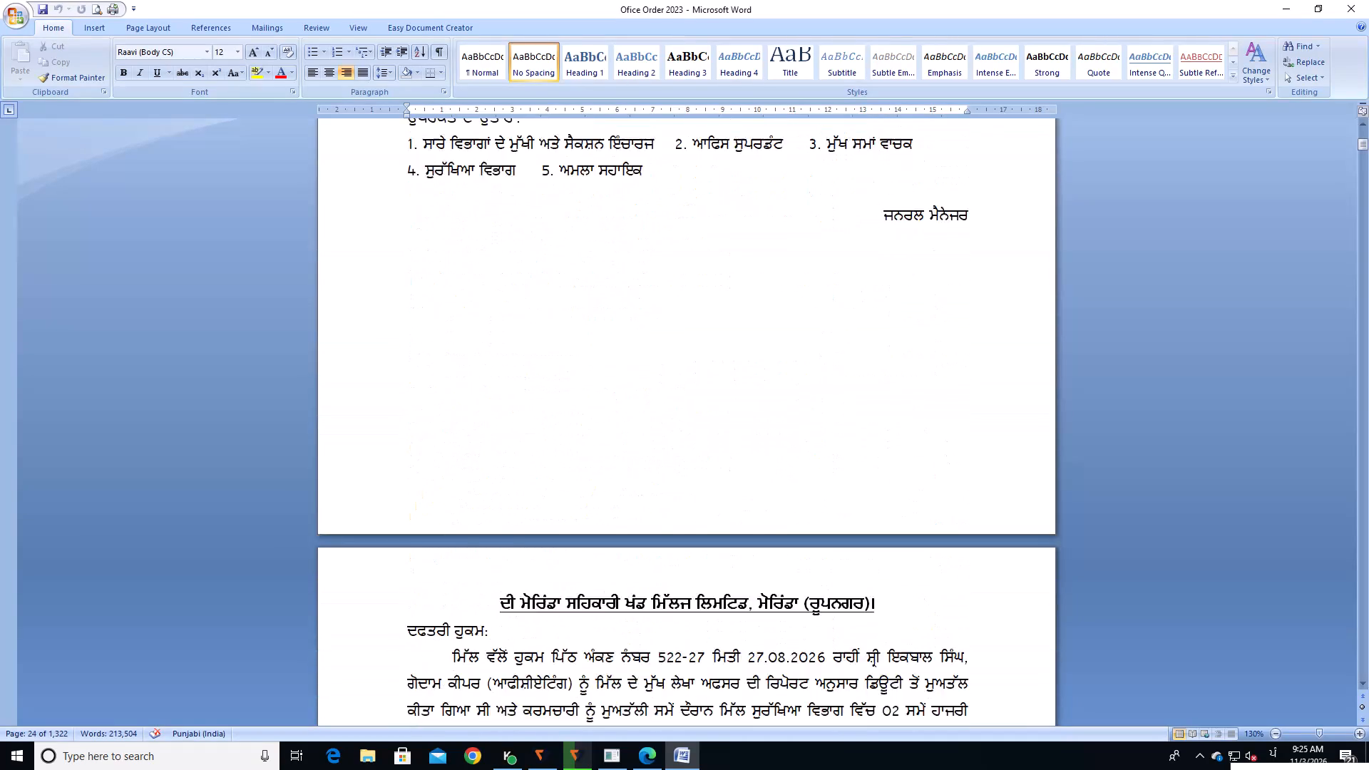
scroll(762, 543, down, 16)
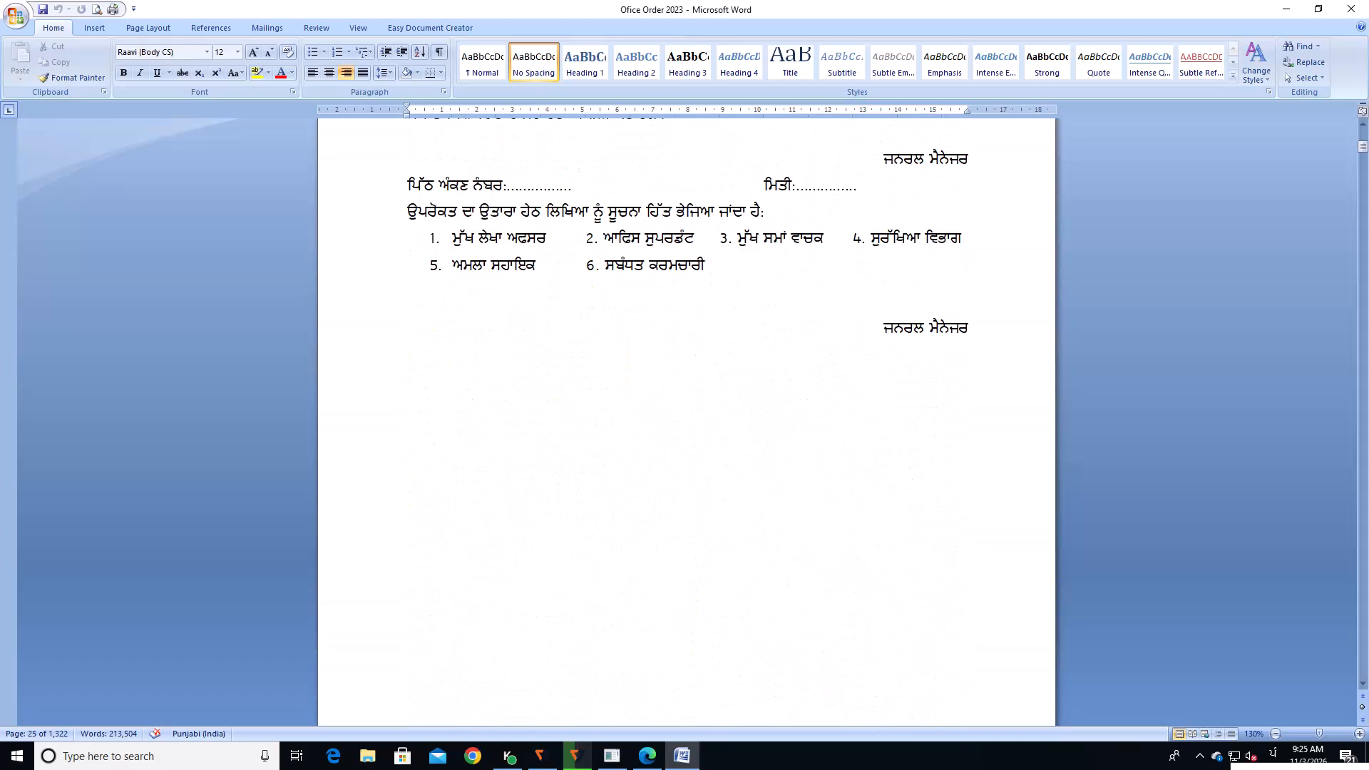
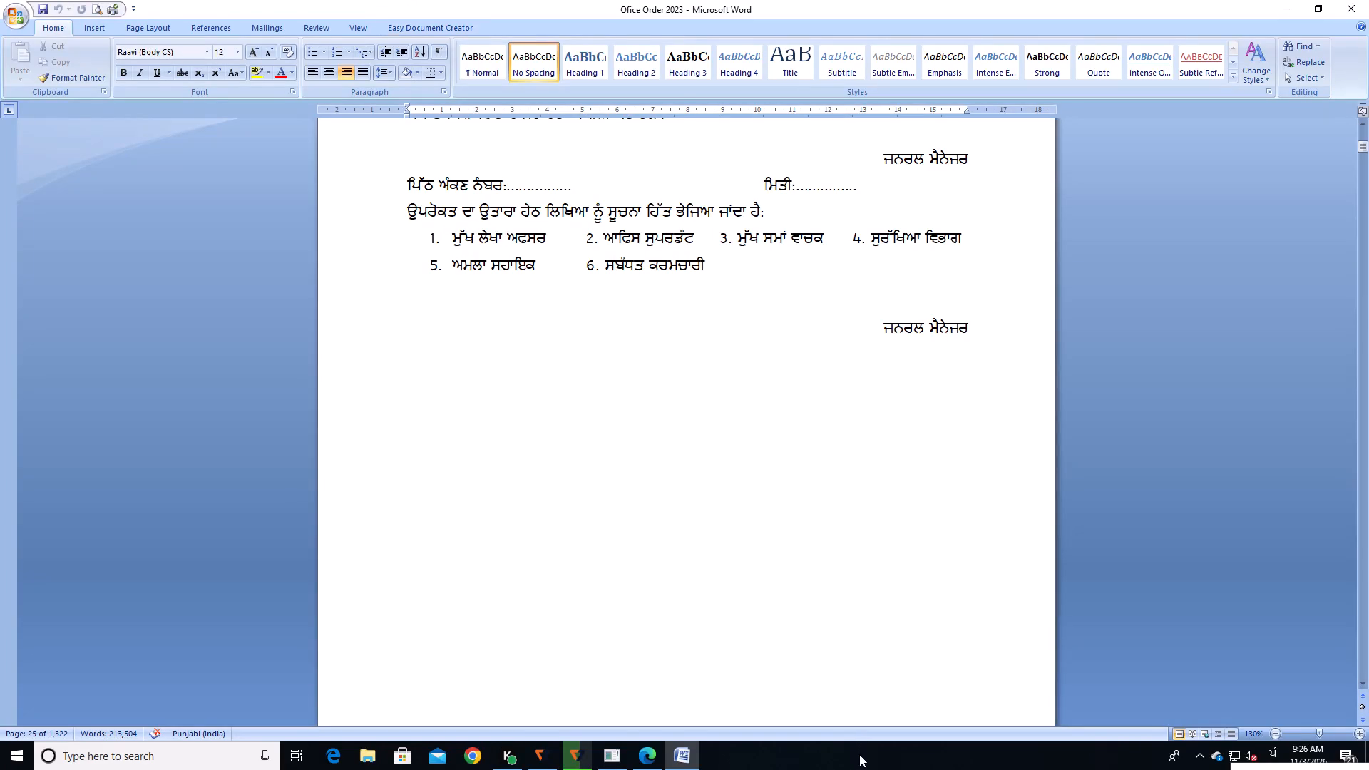
Search the document for order number 1707 and examine the relieving order that carries it.
key(ctrl+f)
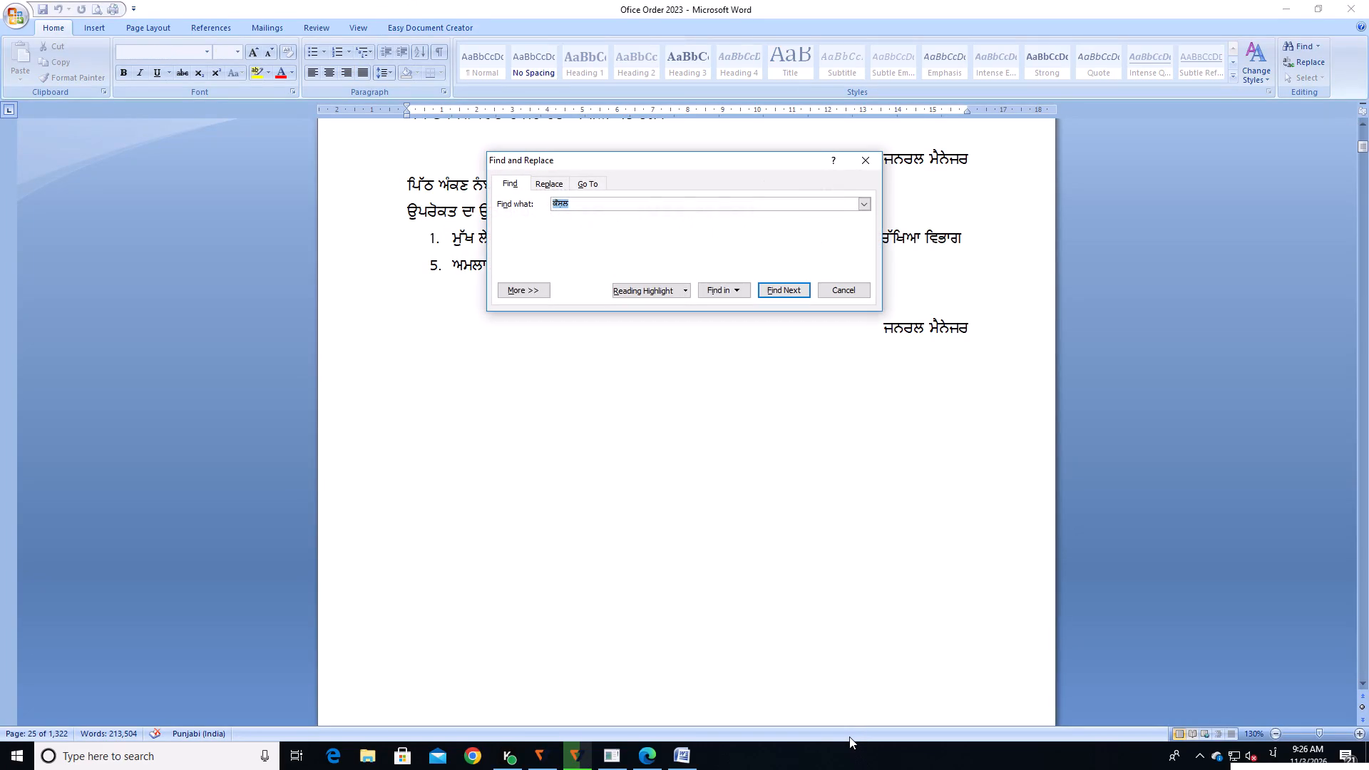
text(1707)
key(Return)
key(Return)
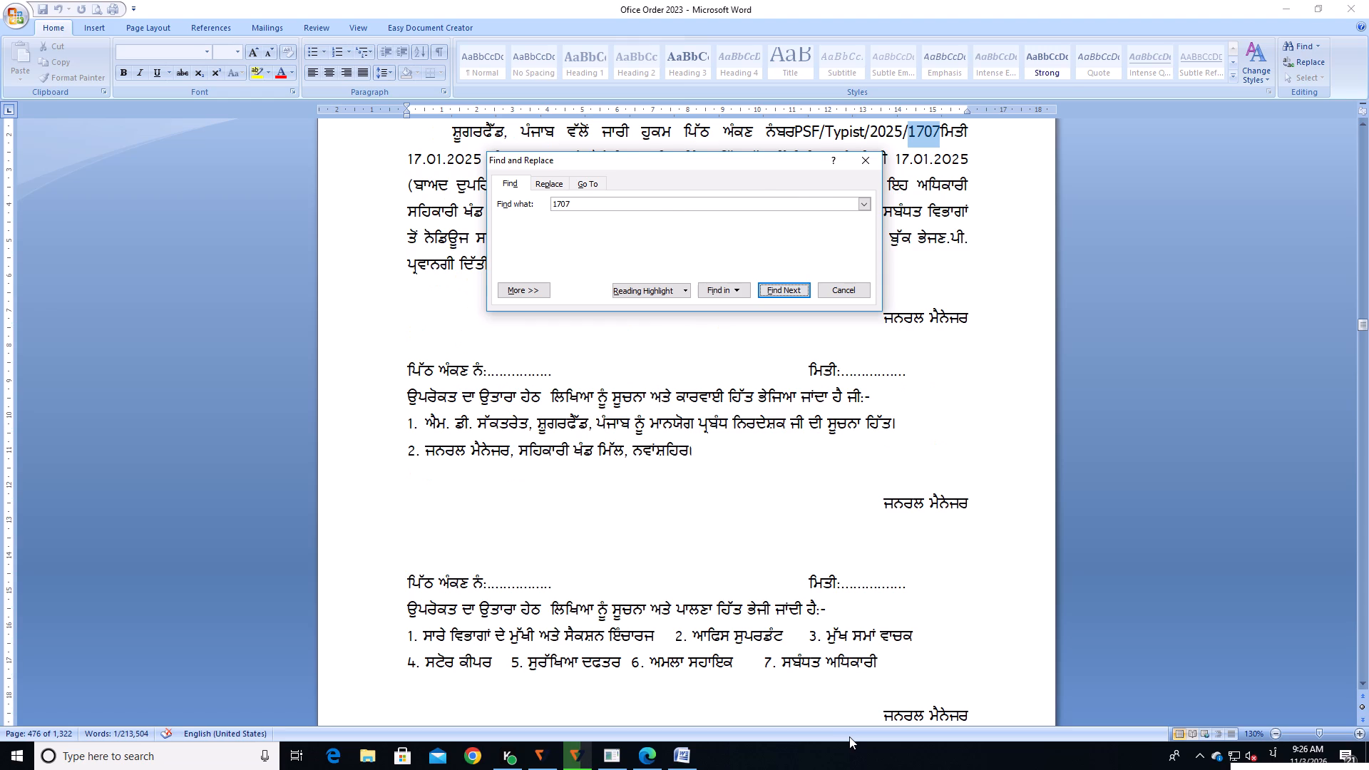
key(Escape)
scroll(829, 745, up, 7)
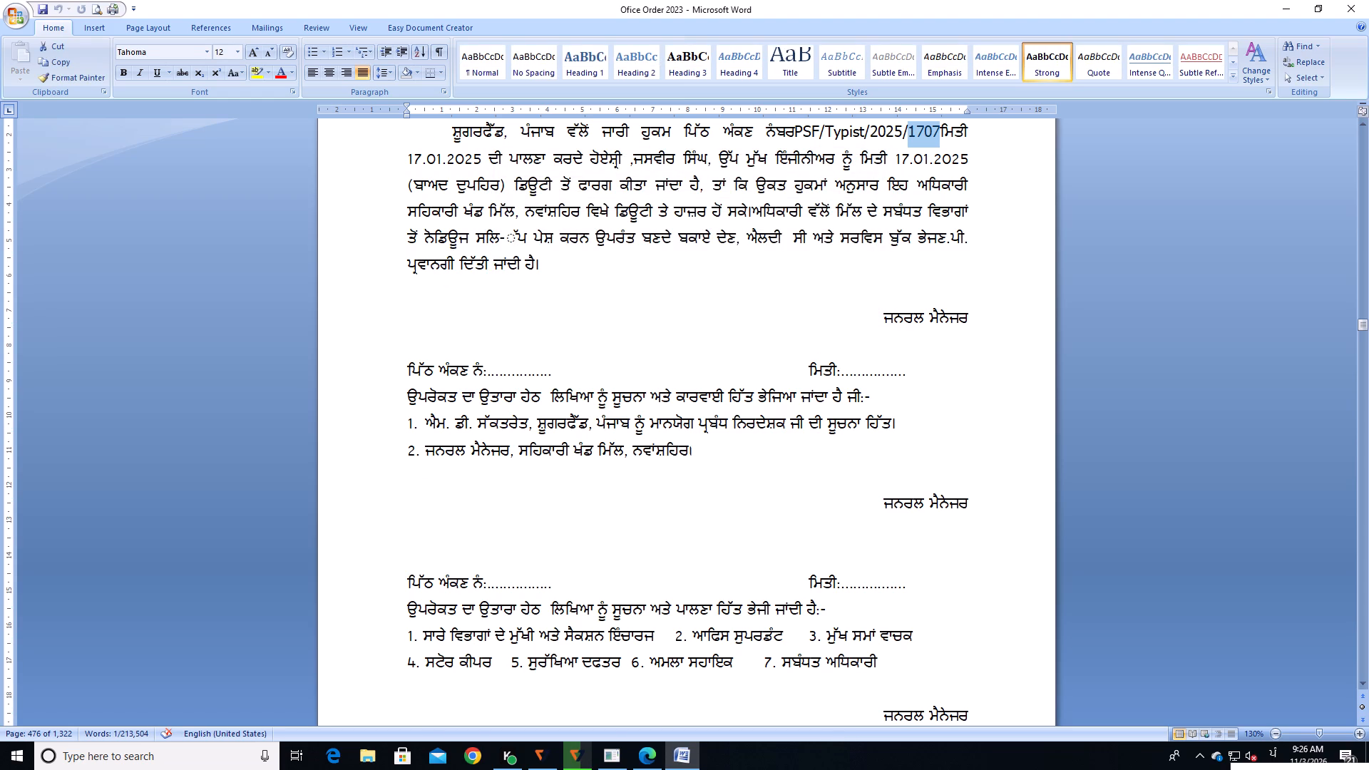
click(776, 345)
scroll(749, 428, up, 6)
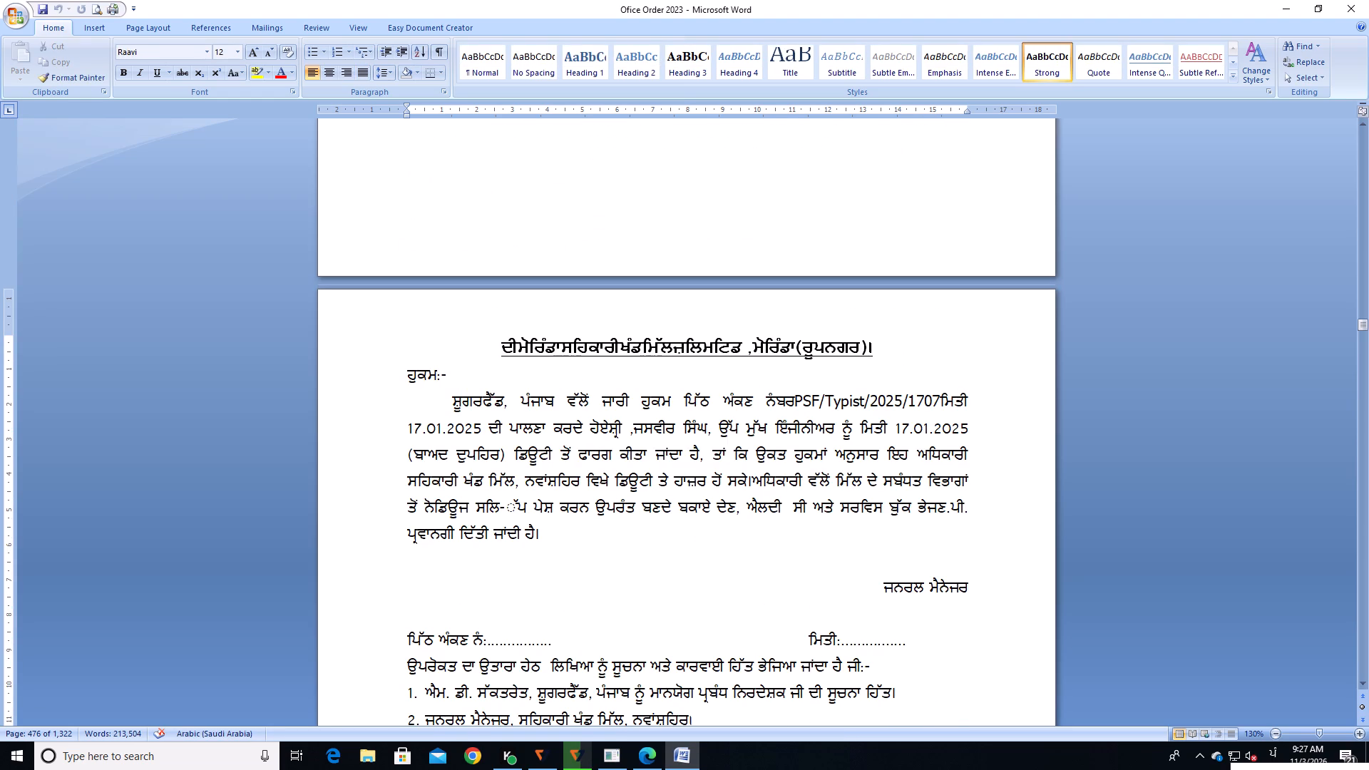
Add the heading "ਦੀ ਮੋਰਿੰਡਾ ਸਹਿਕਾਰੀ ਖੰਡ ਮਿੱਲਜ ਲਿਮਟਿਡ, ਮੋਰਿੰਡਾ (ਰੂਪਨਗਰ)।" at the document's start, separated from the existing memo by a page break.
key(ctrl+Home)
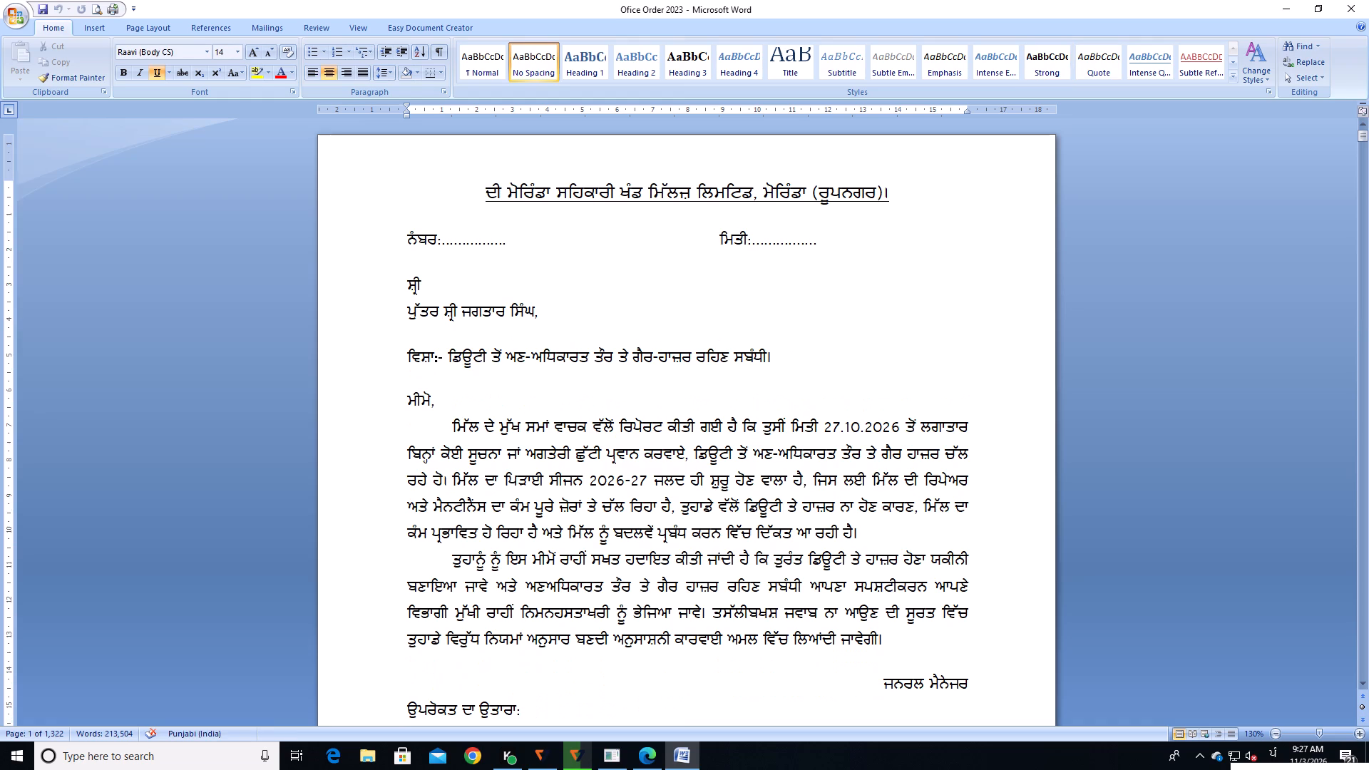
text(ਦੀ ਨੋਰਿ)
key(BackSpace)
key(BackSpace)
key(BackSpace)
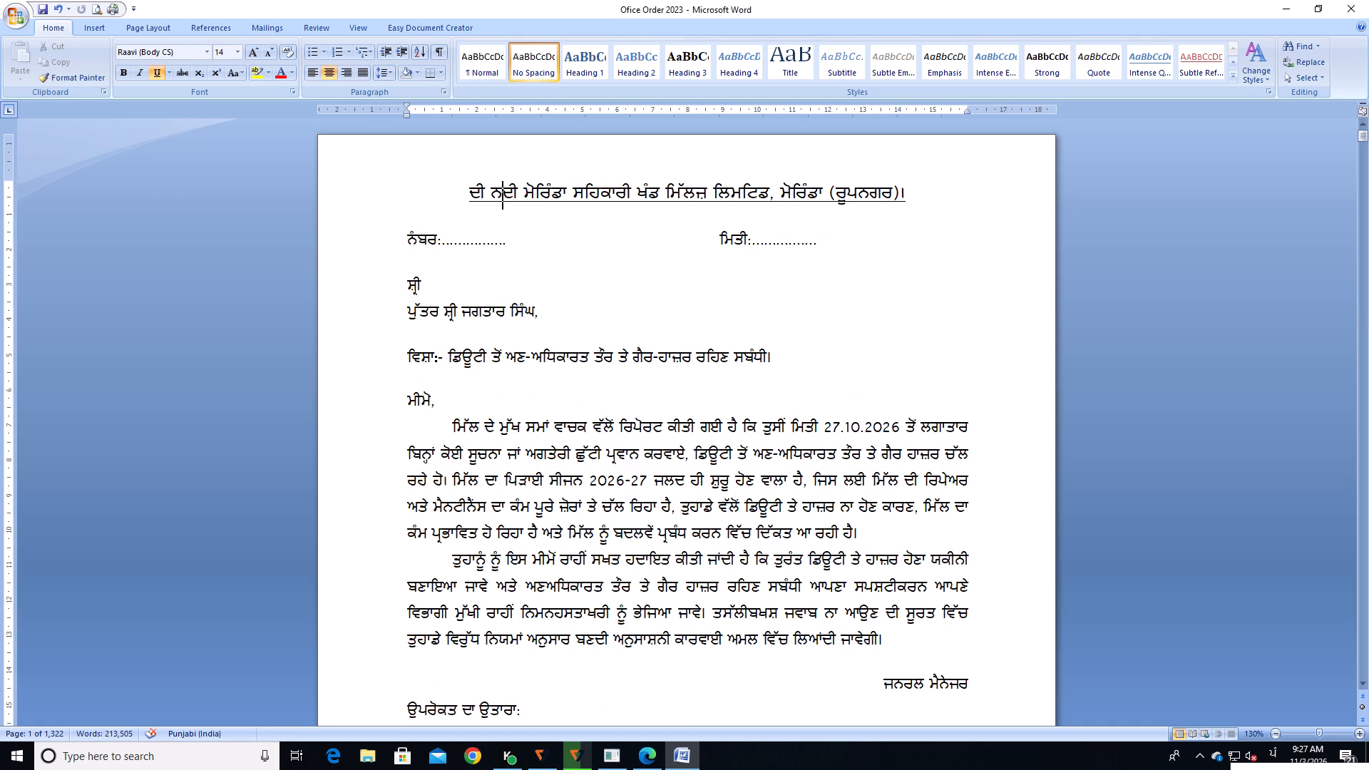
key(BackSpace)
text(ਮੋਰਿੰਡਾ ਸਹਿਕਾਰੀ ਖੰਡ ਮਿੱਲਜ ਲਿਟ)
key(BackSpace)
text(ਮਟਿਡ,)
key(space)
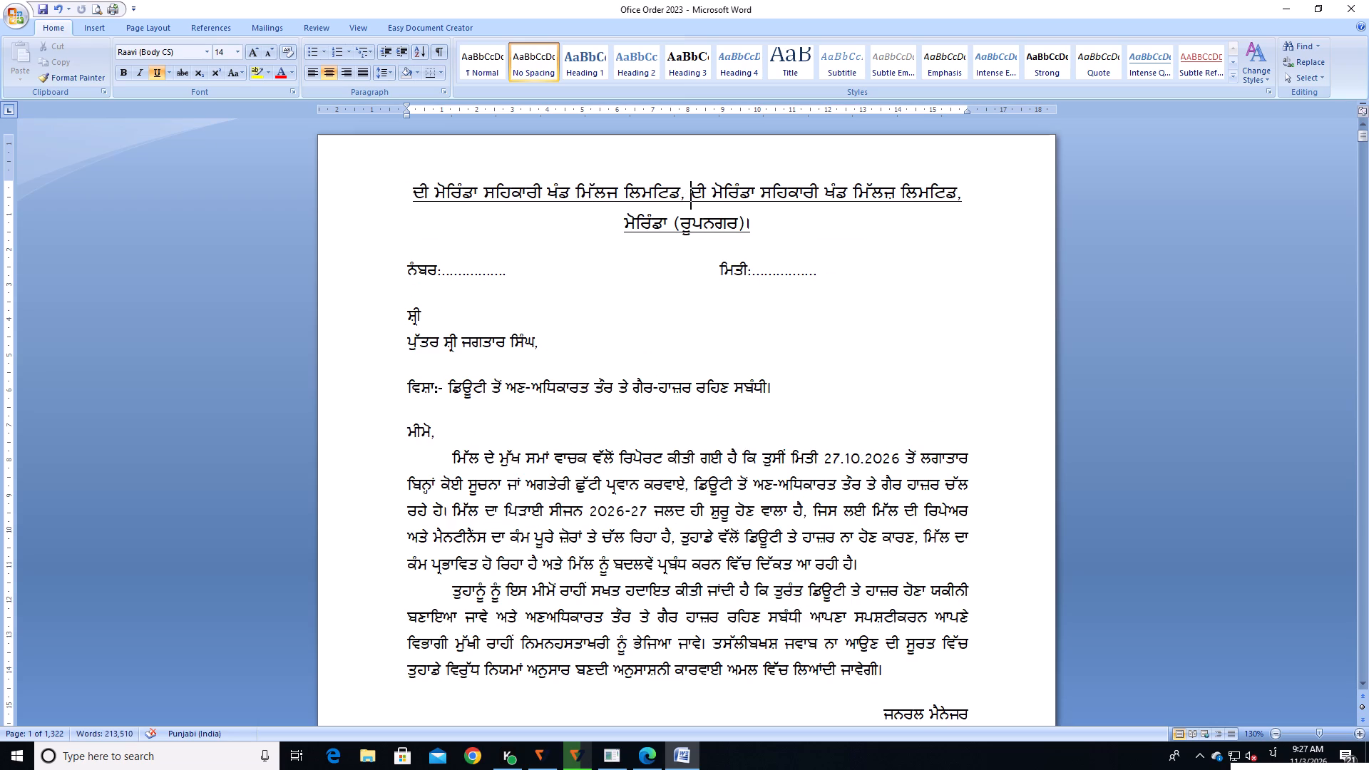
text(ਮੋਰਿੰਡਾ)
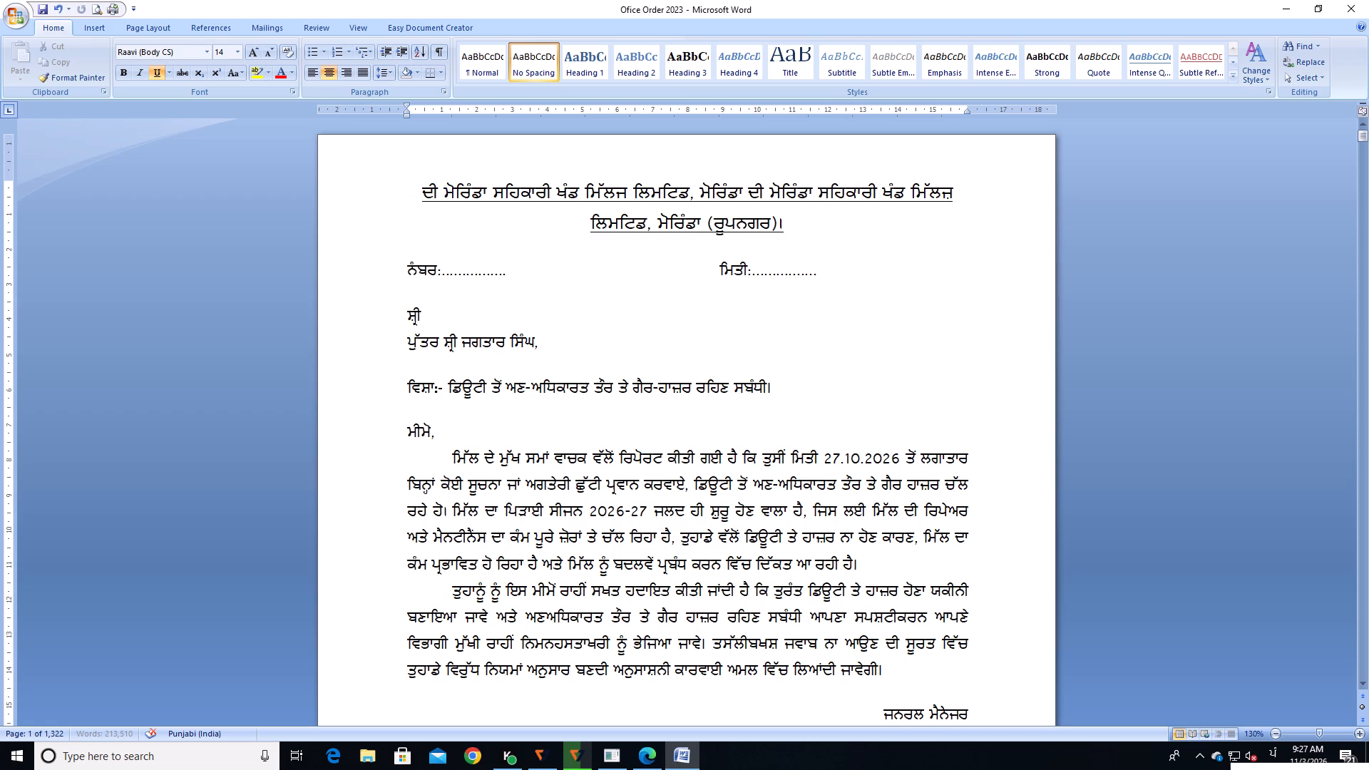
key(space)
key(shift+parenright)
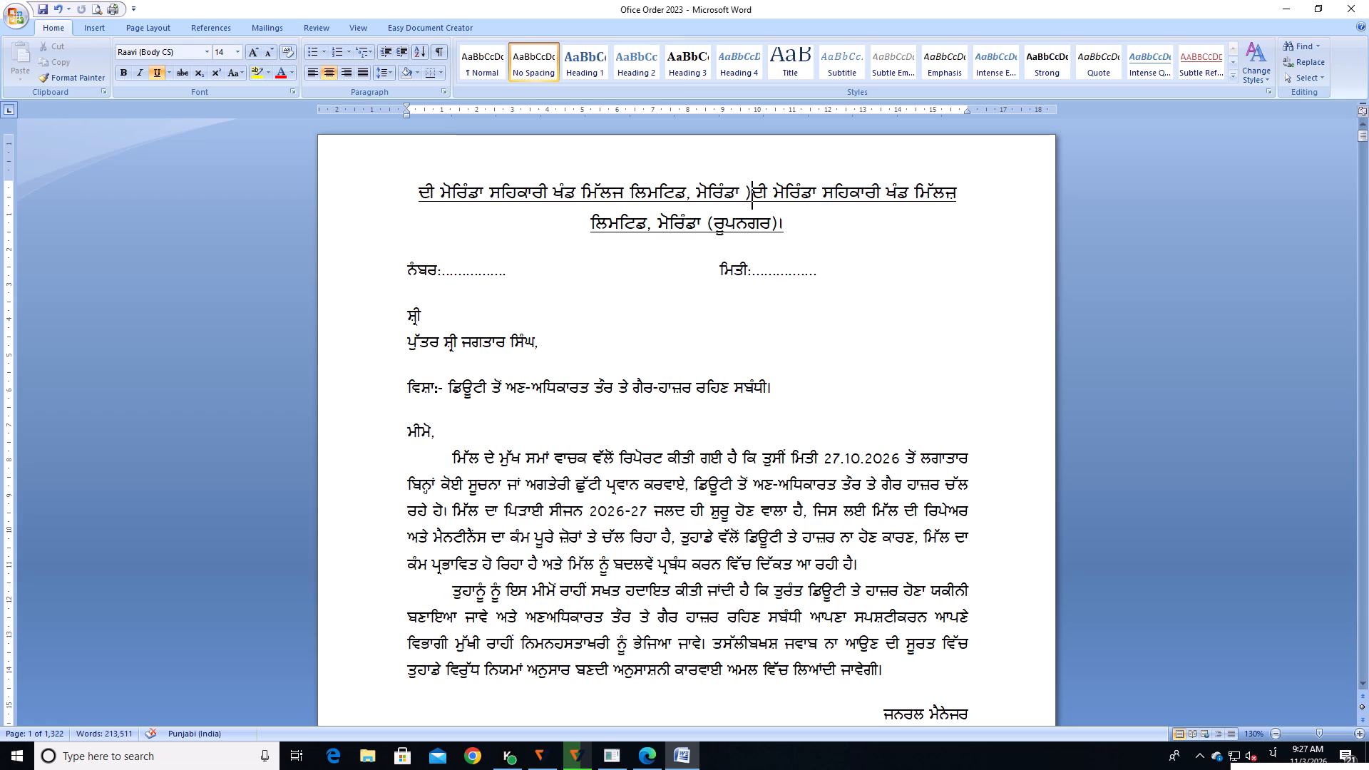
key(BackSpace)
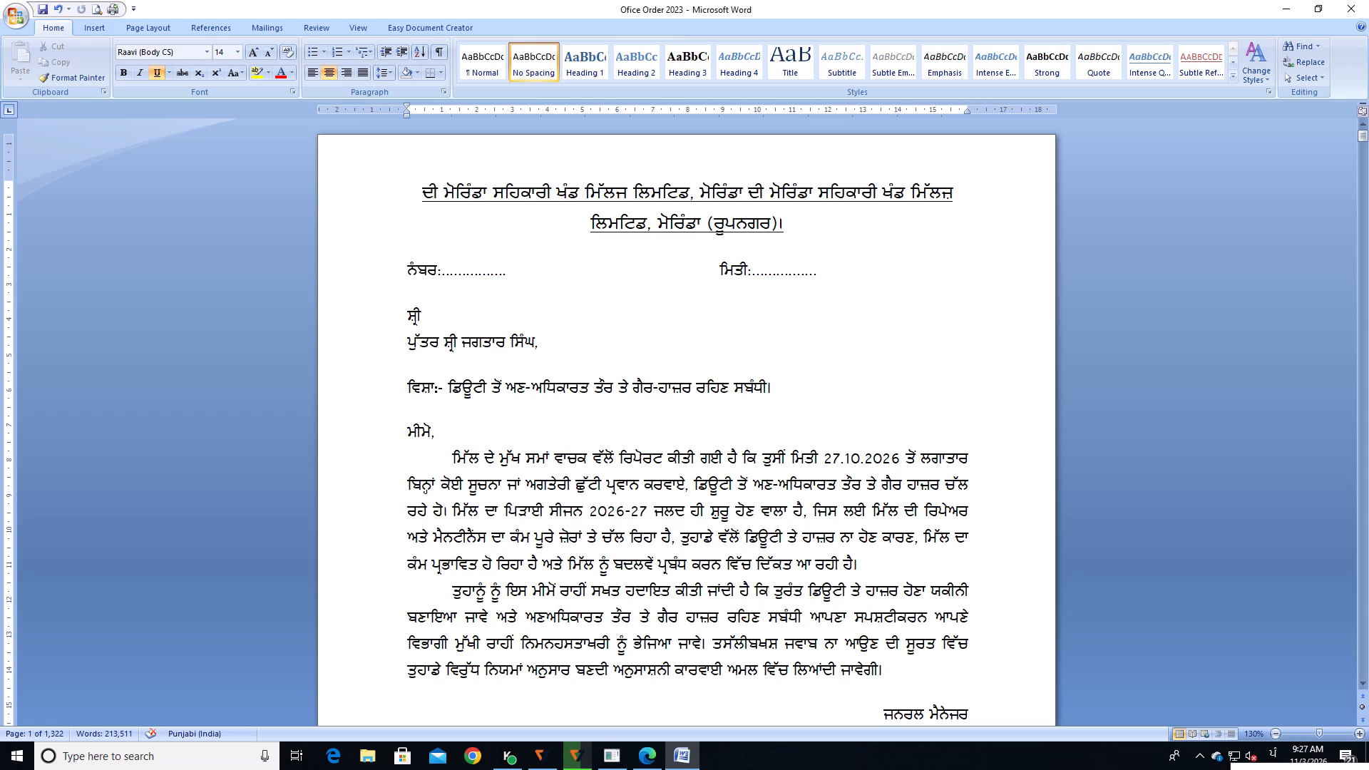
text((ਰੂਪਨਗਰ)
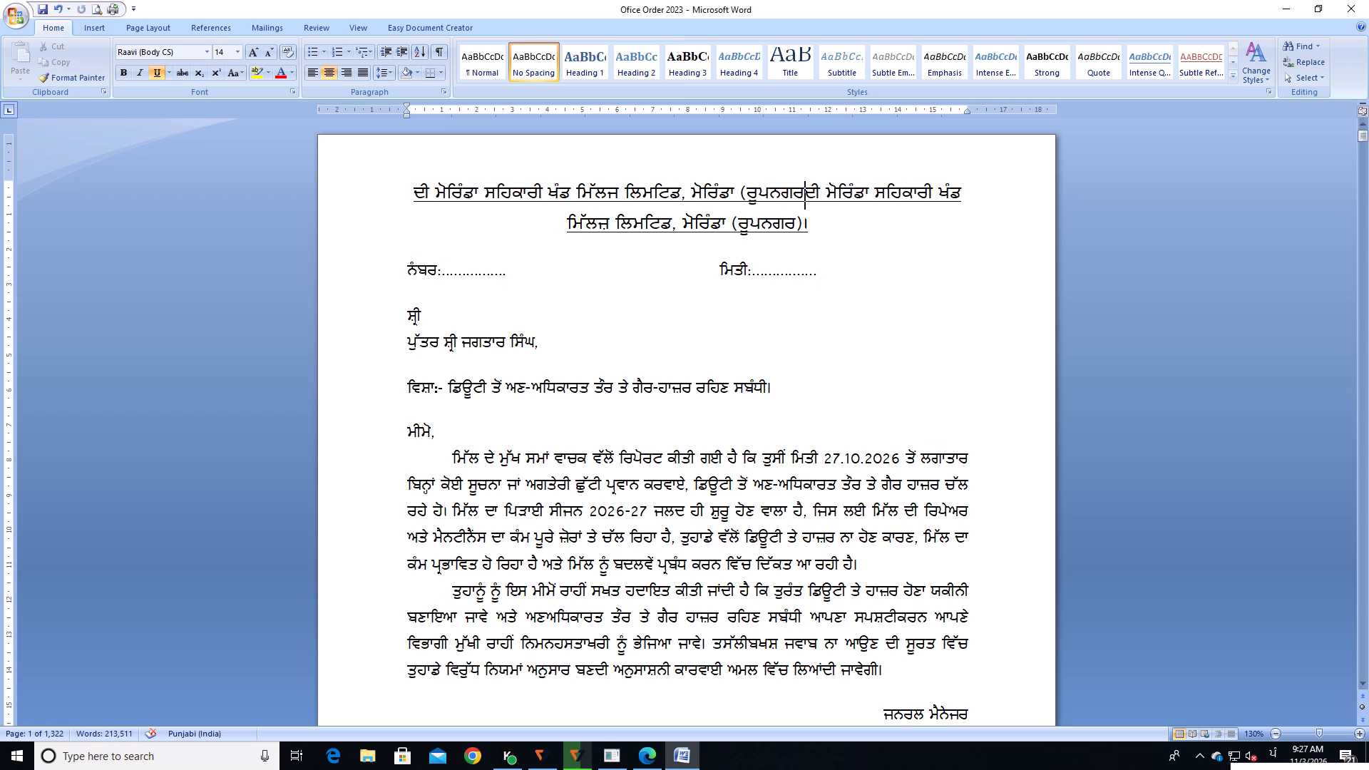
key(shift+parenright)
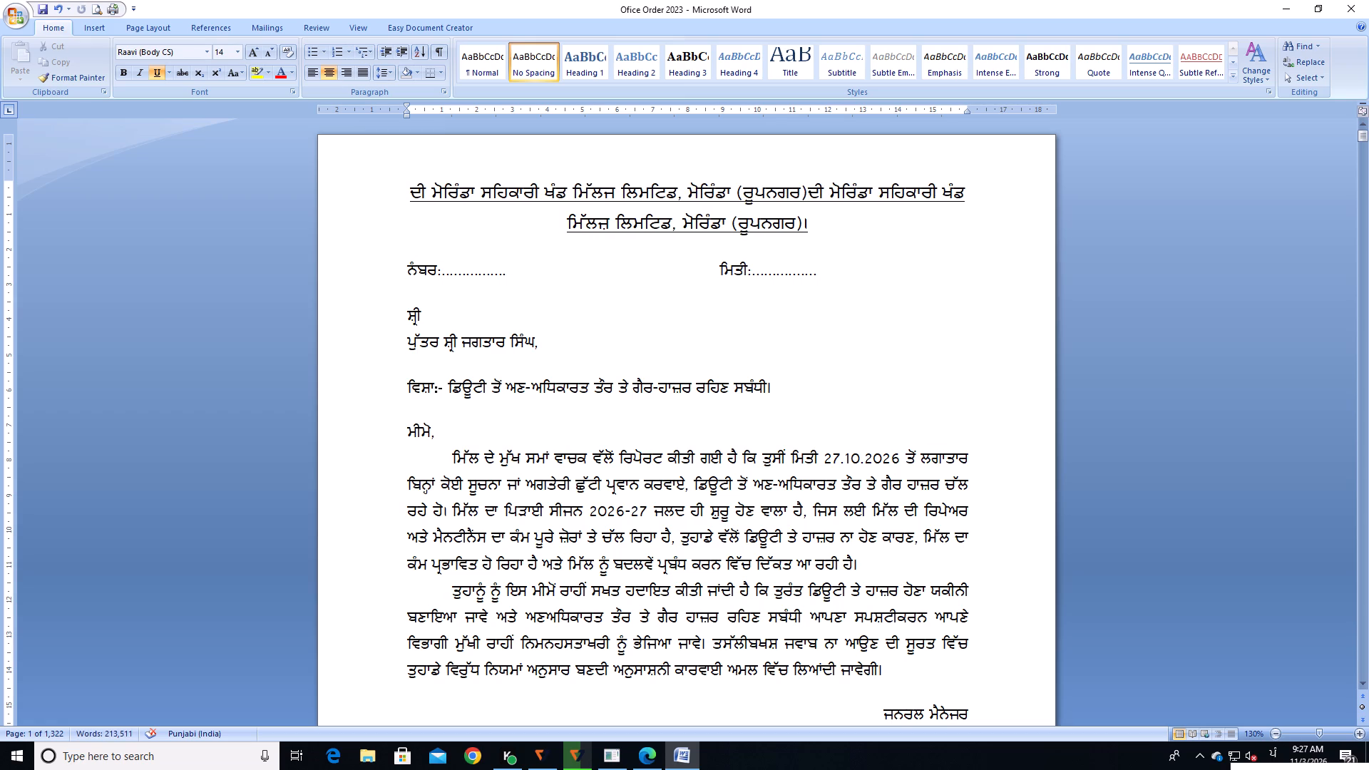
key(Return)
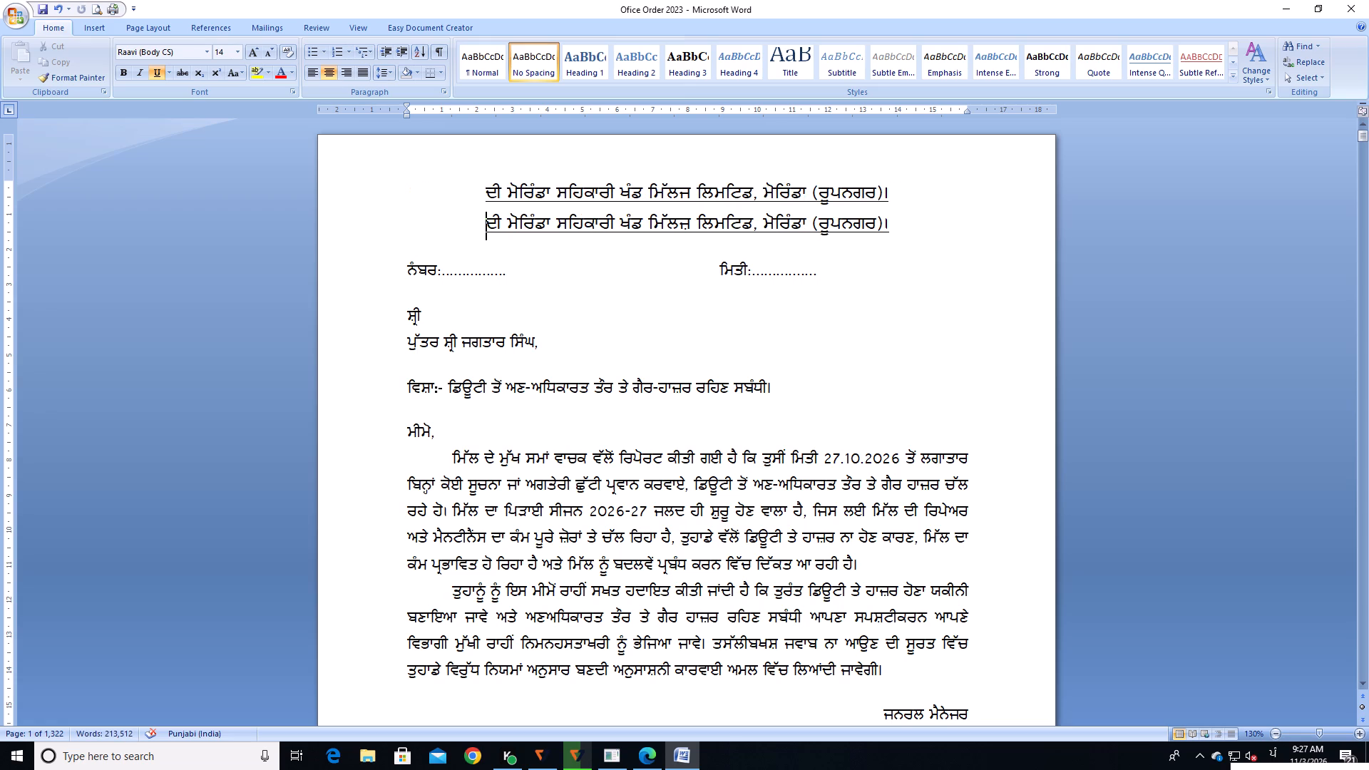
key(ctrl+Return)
Add the line "ਹੁਕਮ:" directly below the new mill heading on the first page.
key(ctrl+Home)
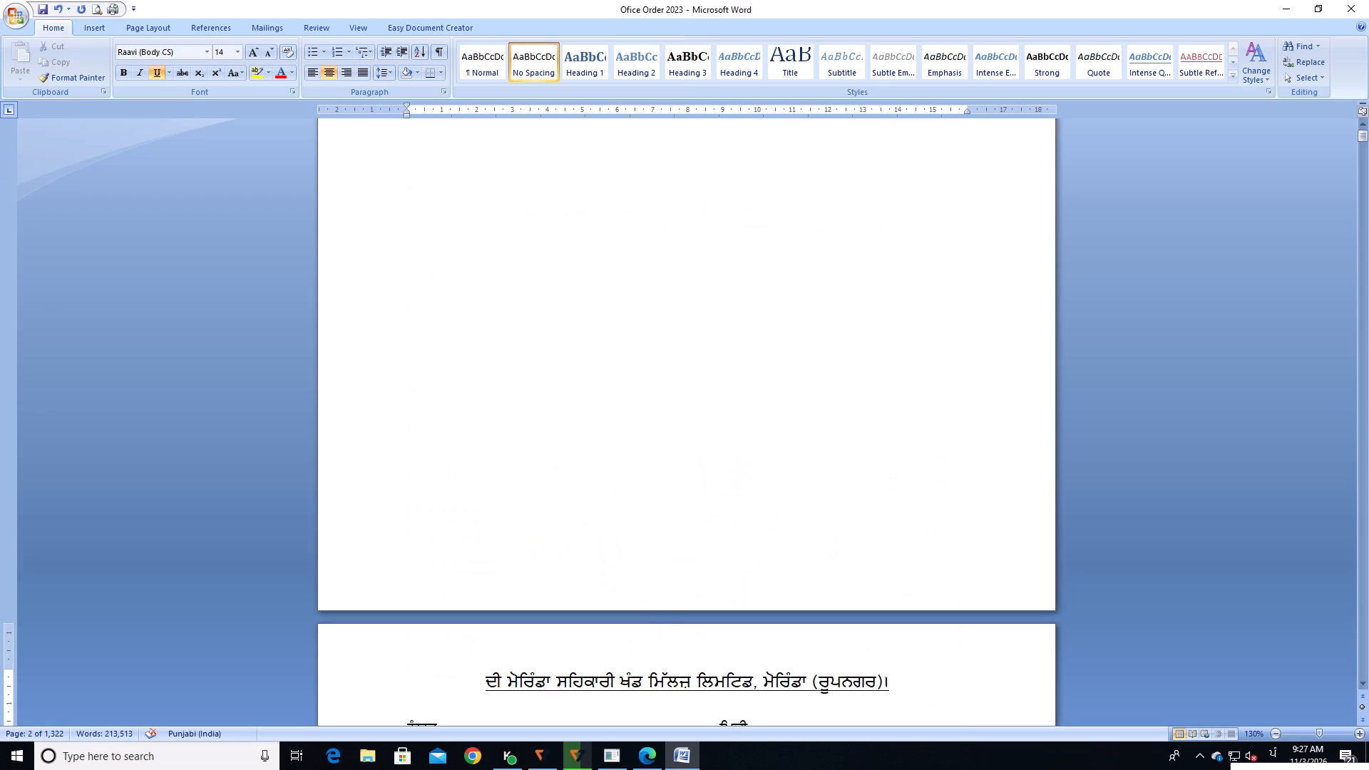
scroll(694, 435, up, 12)
click(910, 182)
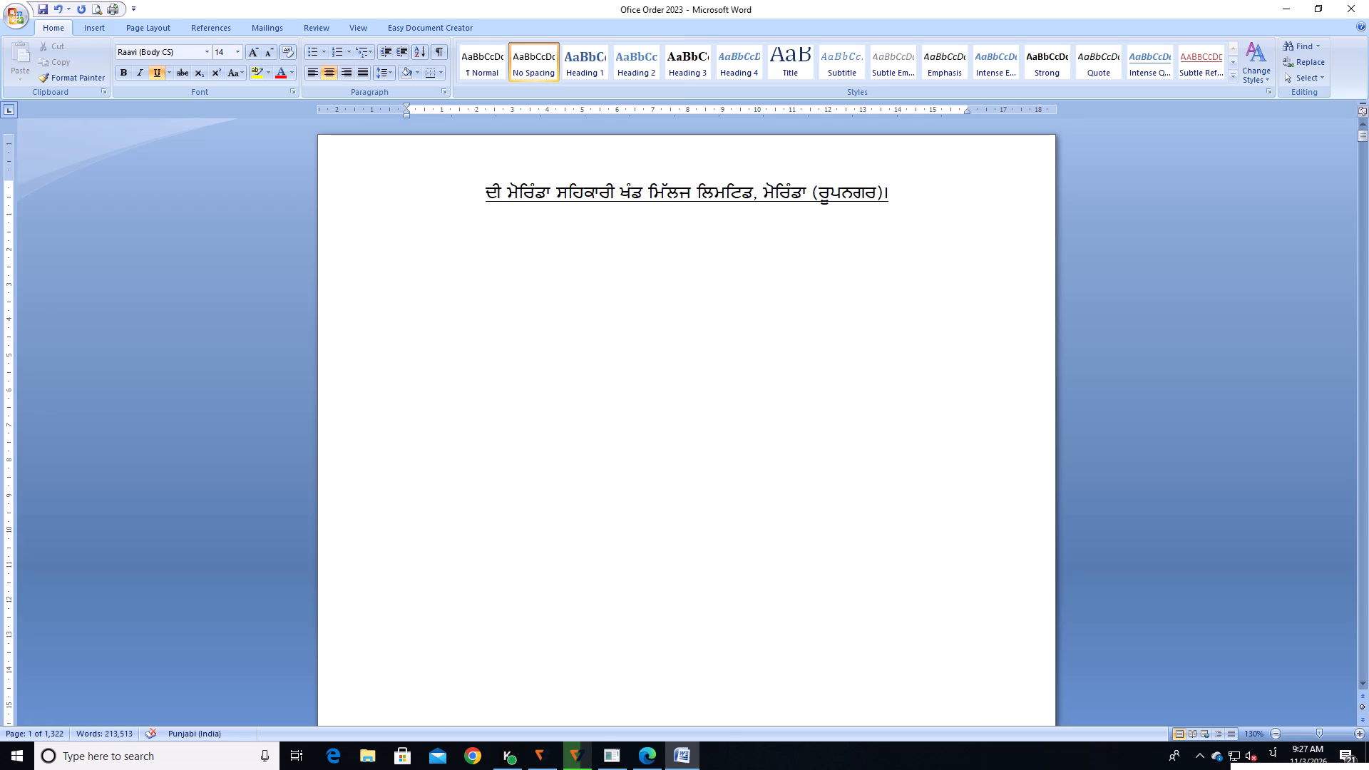
key(Return)
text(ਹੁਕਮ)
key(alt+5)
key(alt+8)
Format the "ਹੁਕਮ:" line without underline or bold, at 12 pt and left-aligned.
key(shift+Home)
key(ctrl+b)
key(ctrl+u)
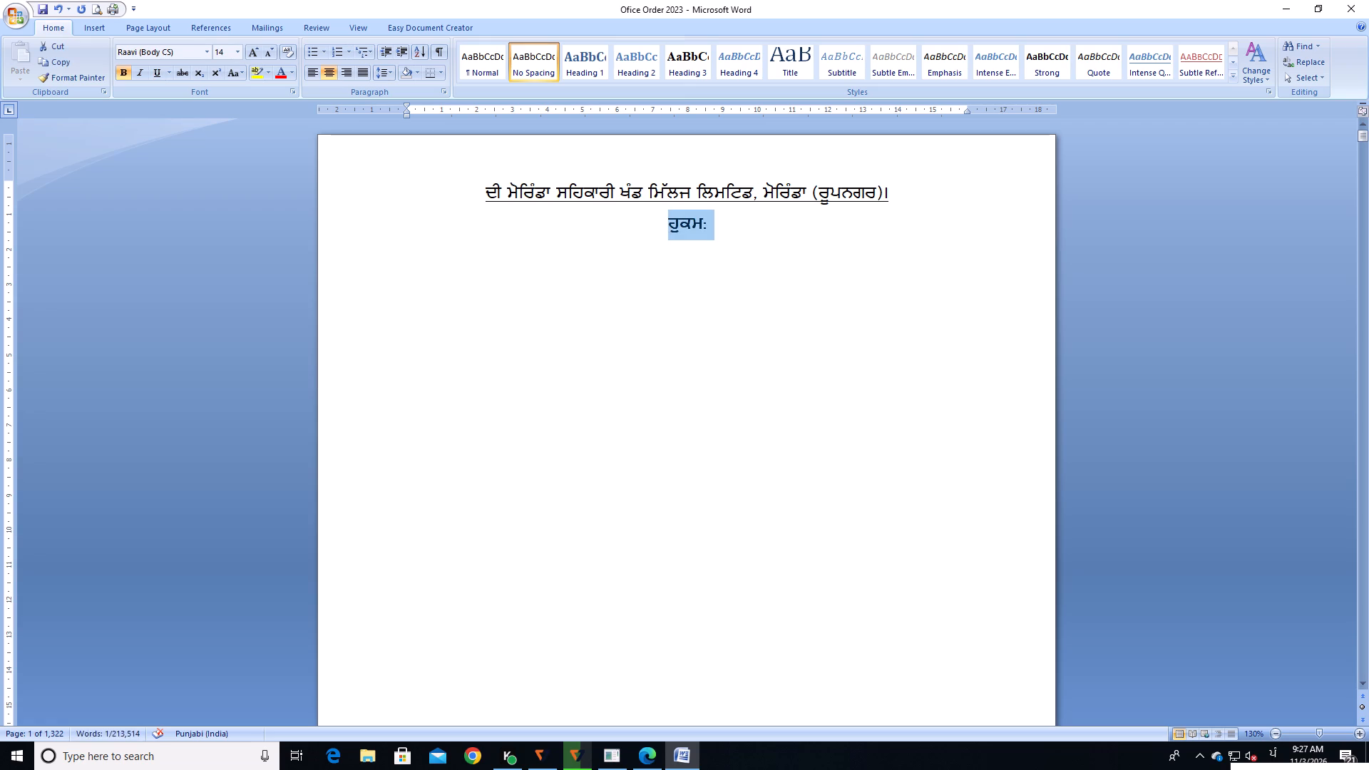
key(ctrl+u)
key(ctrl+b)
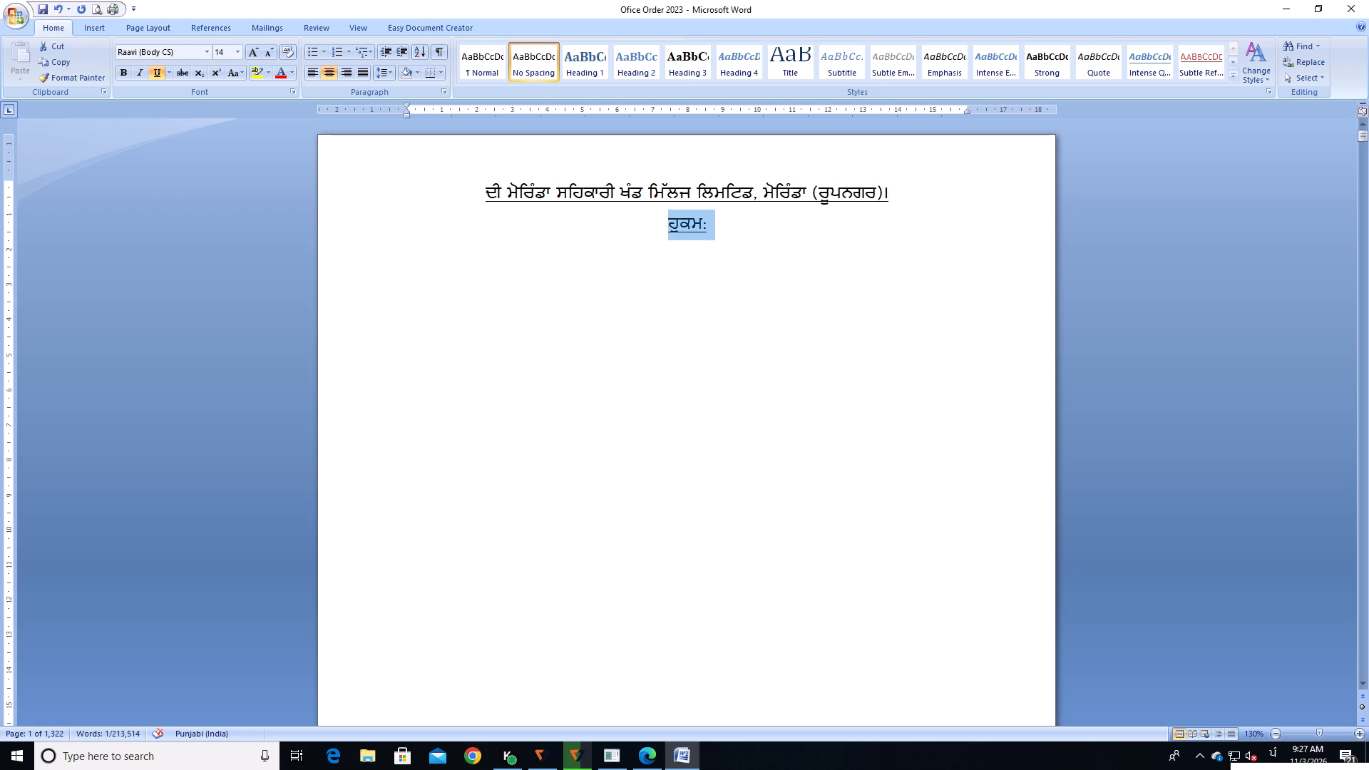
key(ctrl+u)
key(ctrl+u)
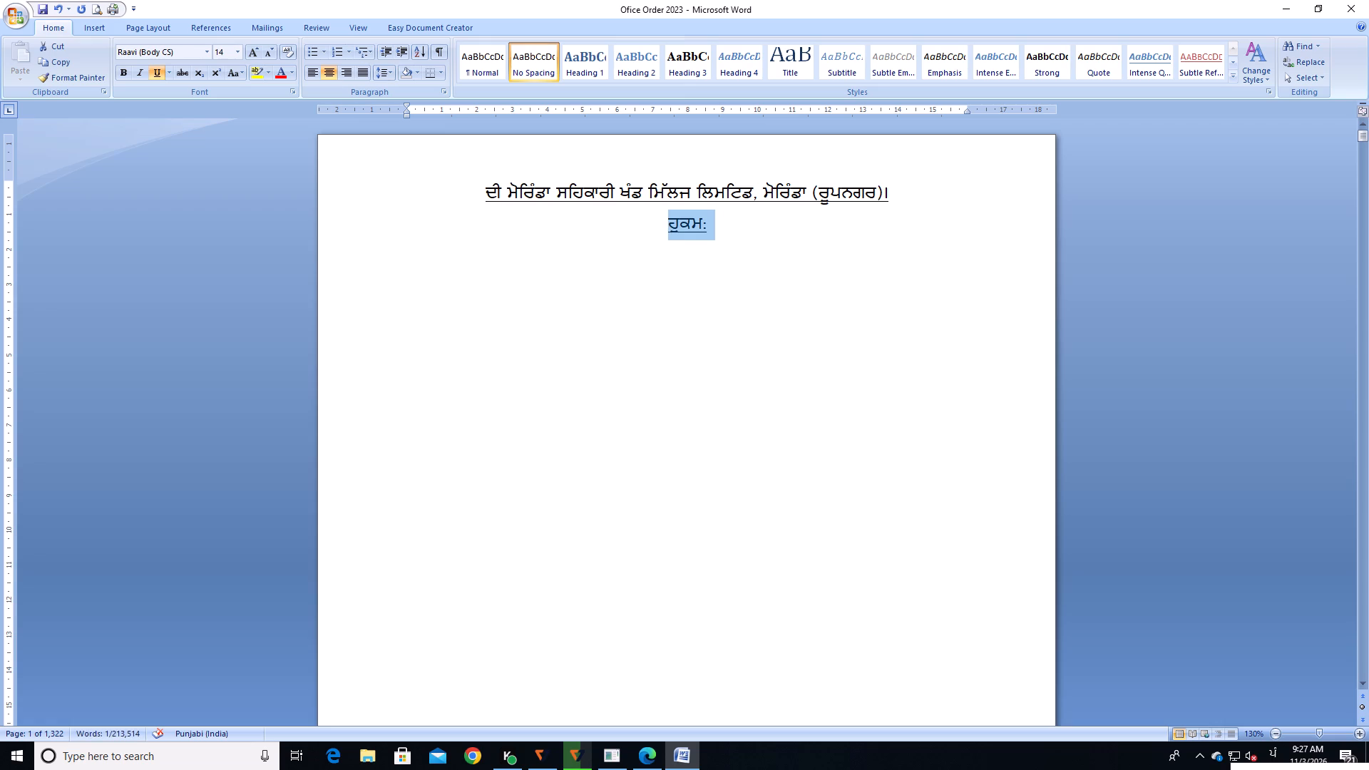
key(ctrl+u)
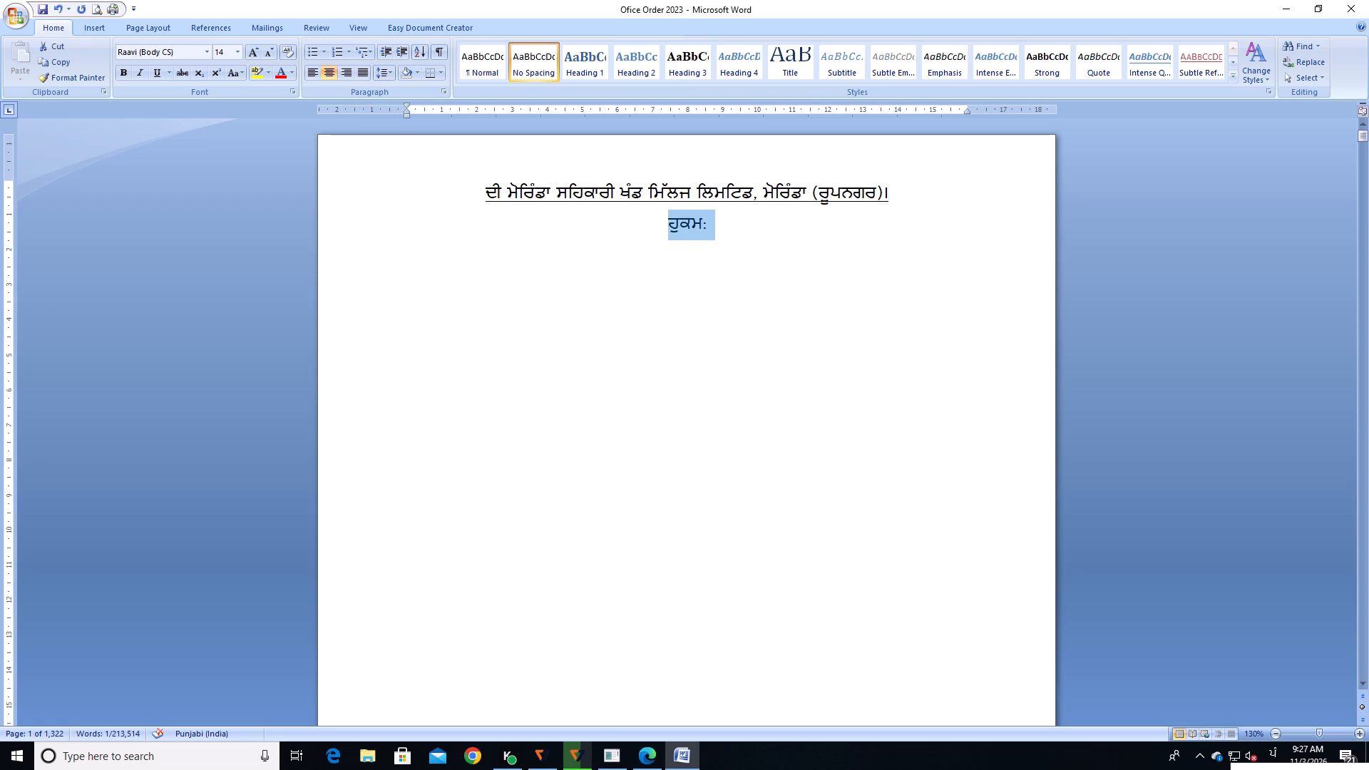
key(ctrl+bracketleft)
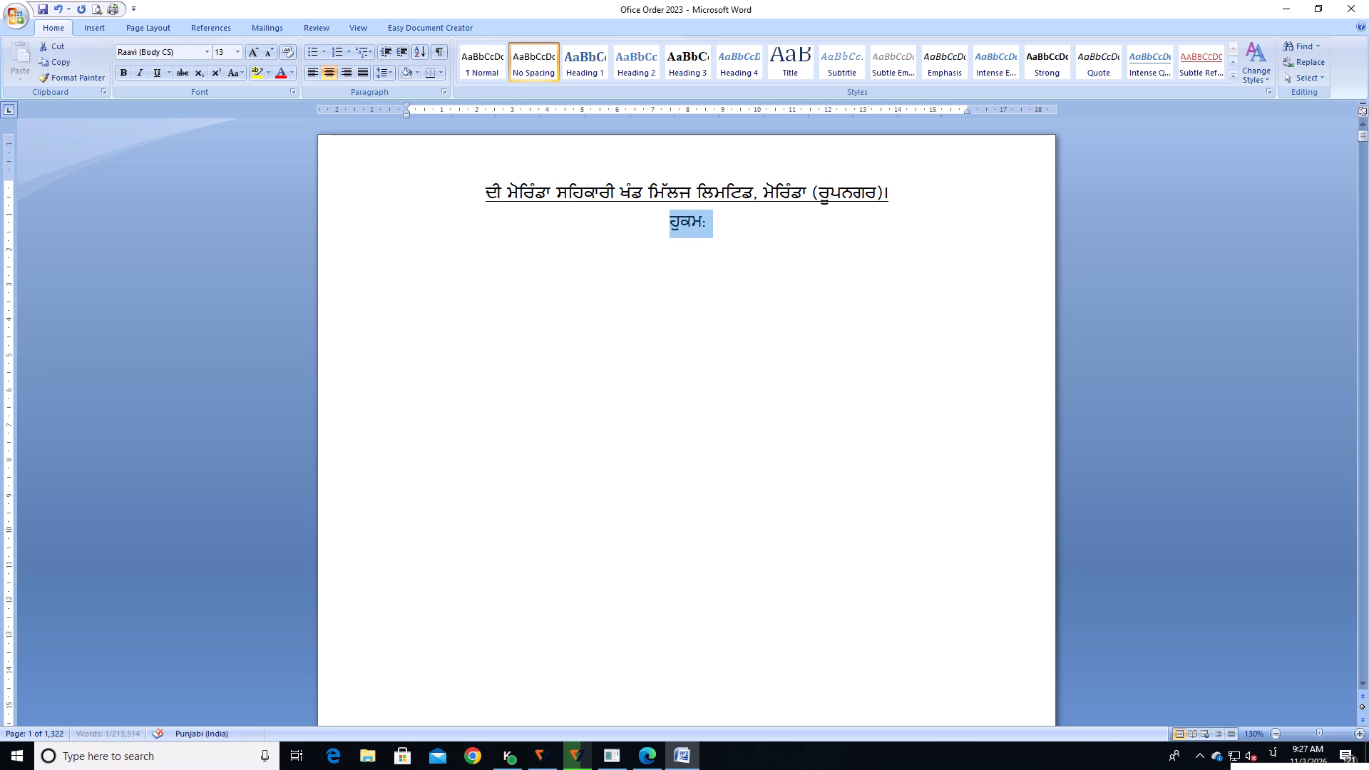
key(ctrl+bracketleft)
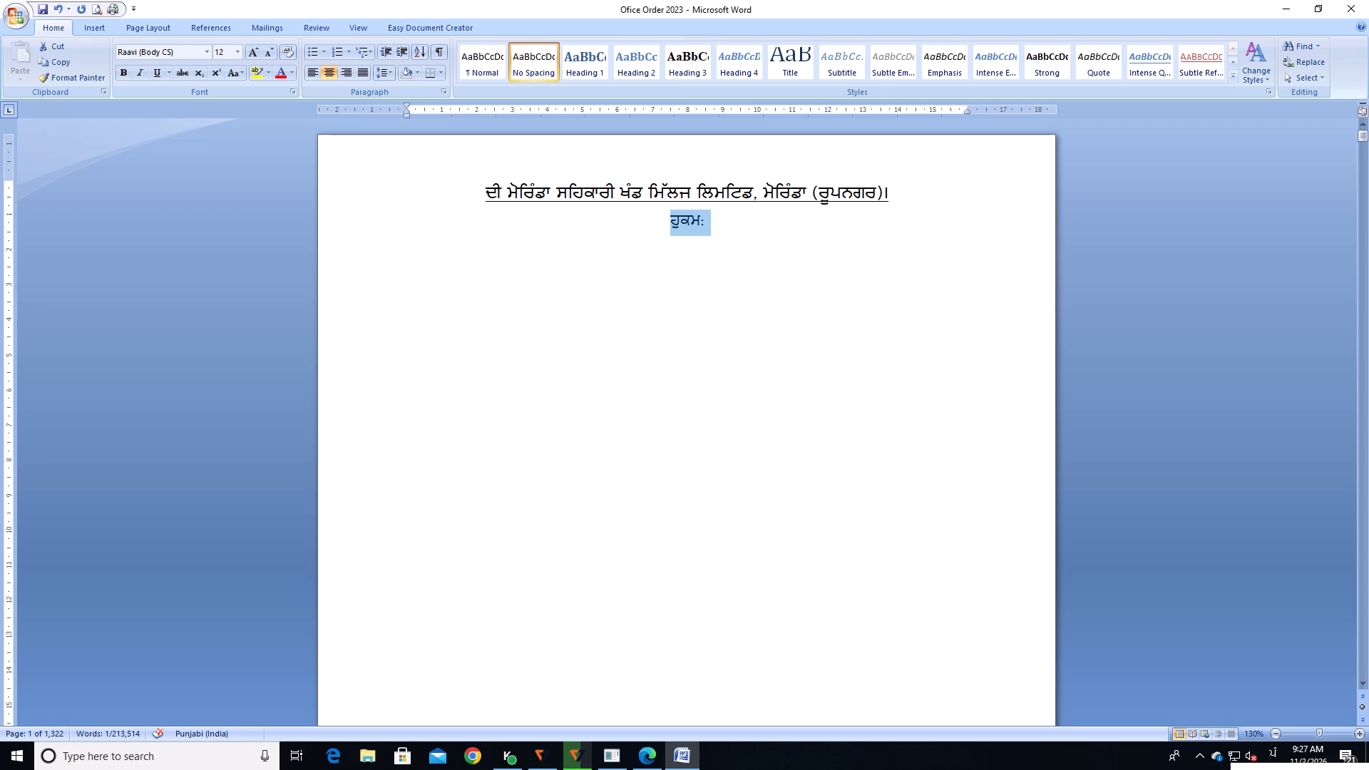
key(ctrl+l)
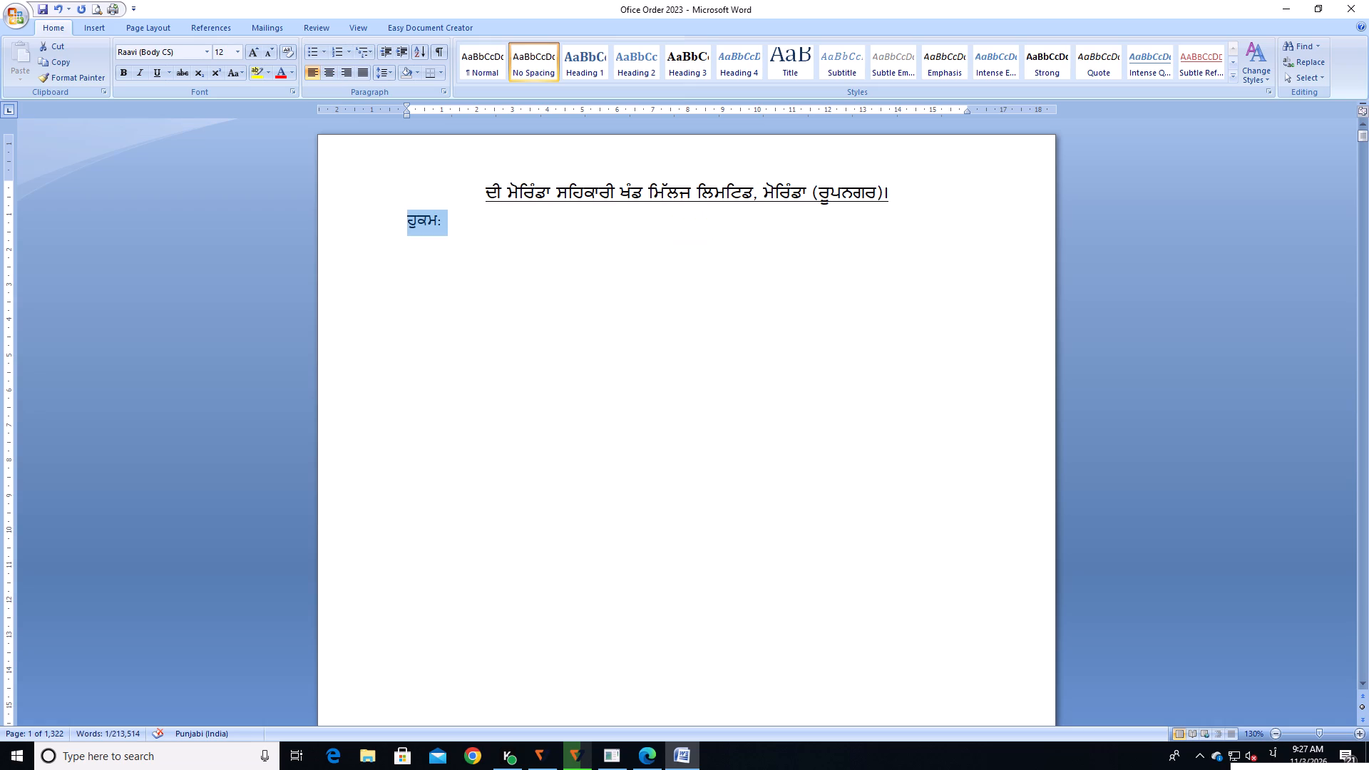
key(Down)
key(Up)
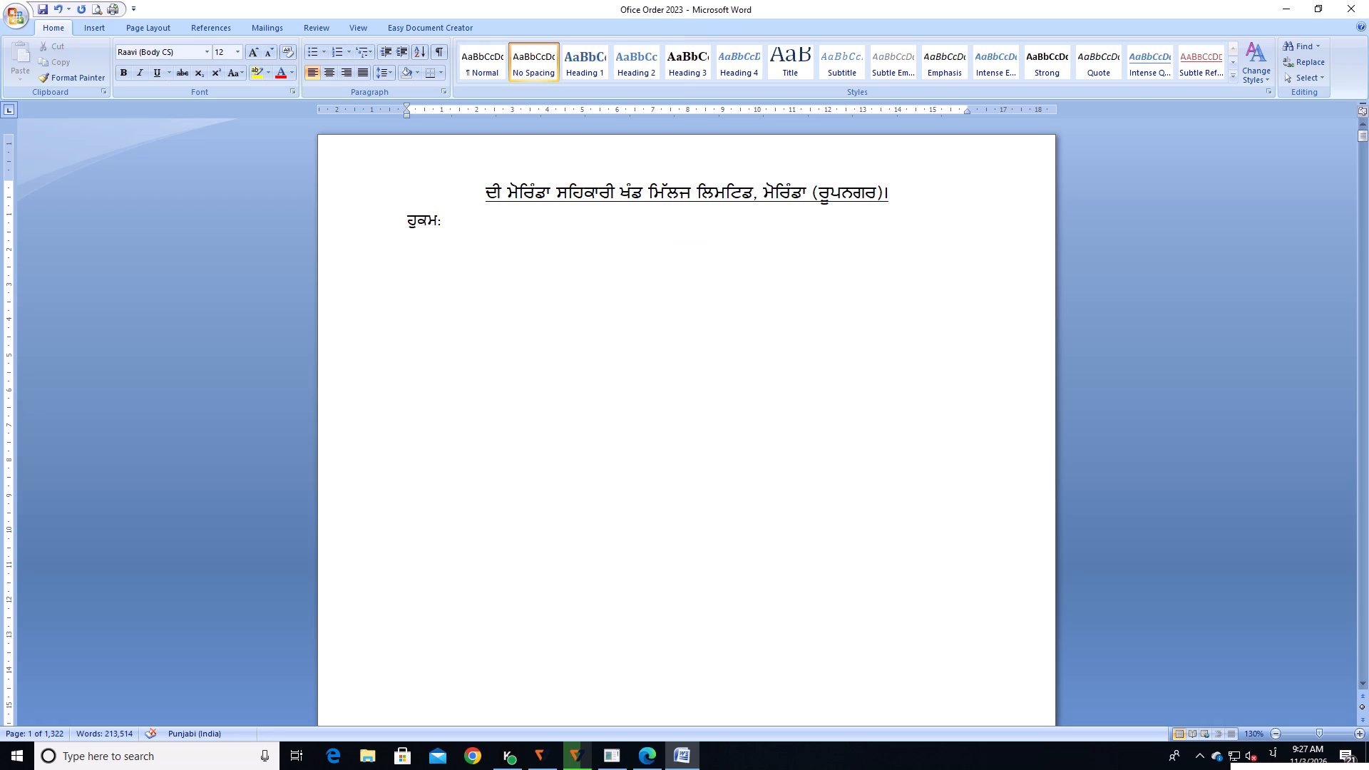
Start an indented body paragraph under "ਹੁਕਮ:" with "ਸ਼ੂਗਰਫੈੱਡ, ਪੰਜਾਬ, ਮੋਹਾਲੀ ਵੱਲੋਂ ਜਾਰੀ ਹੁਕਮ ਪਿੱਠ ਅੰਕਣ ਨੰਬਰ".
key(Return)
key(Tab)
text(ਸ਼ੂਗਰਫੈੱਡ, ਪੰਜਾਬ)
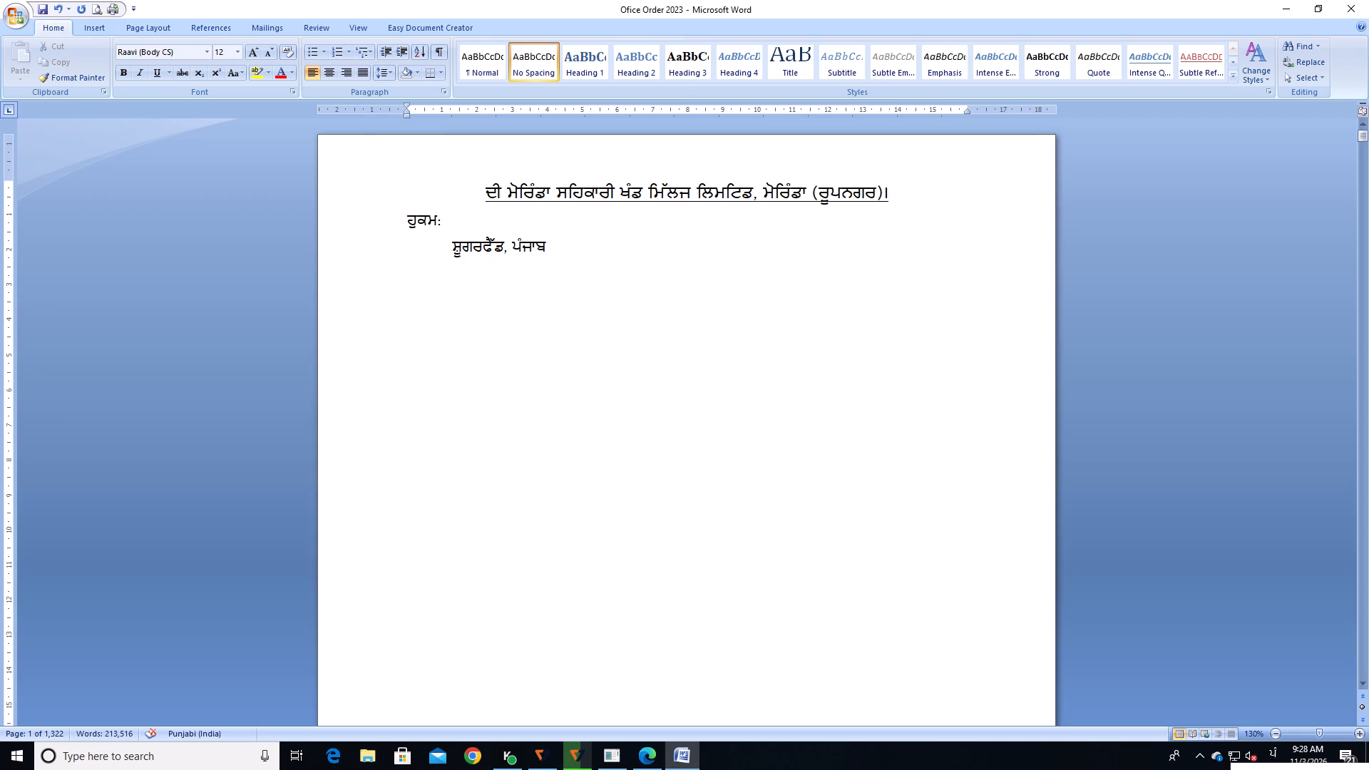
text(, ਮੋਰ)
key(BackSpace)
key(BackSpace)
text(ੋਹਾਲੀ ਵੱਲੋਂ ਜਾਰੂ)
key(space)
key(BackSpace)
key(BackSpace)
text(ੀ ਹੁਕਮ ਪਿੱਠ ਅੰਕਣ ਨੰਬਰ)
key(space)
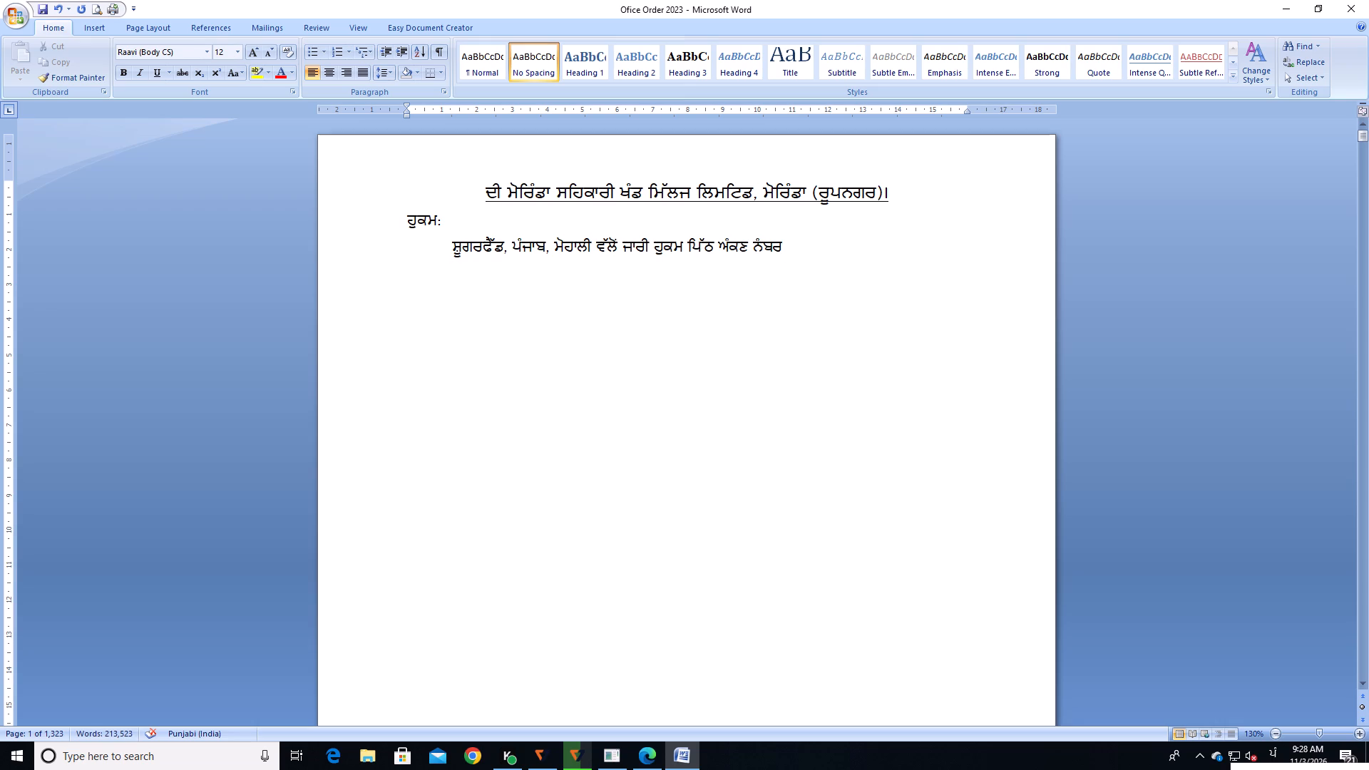
Continue the paragraph with the order reference and date "ਪਸਫ/ਐਡਮਨ/2026/1855 ਮਿਤੀ 12.10.2026".
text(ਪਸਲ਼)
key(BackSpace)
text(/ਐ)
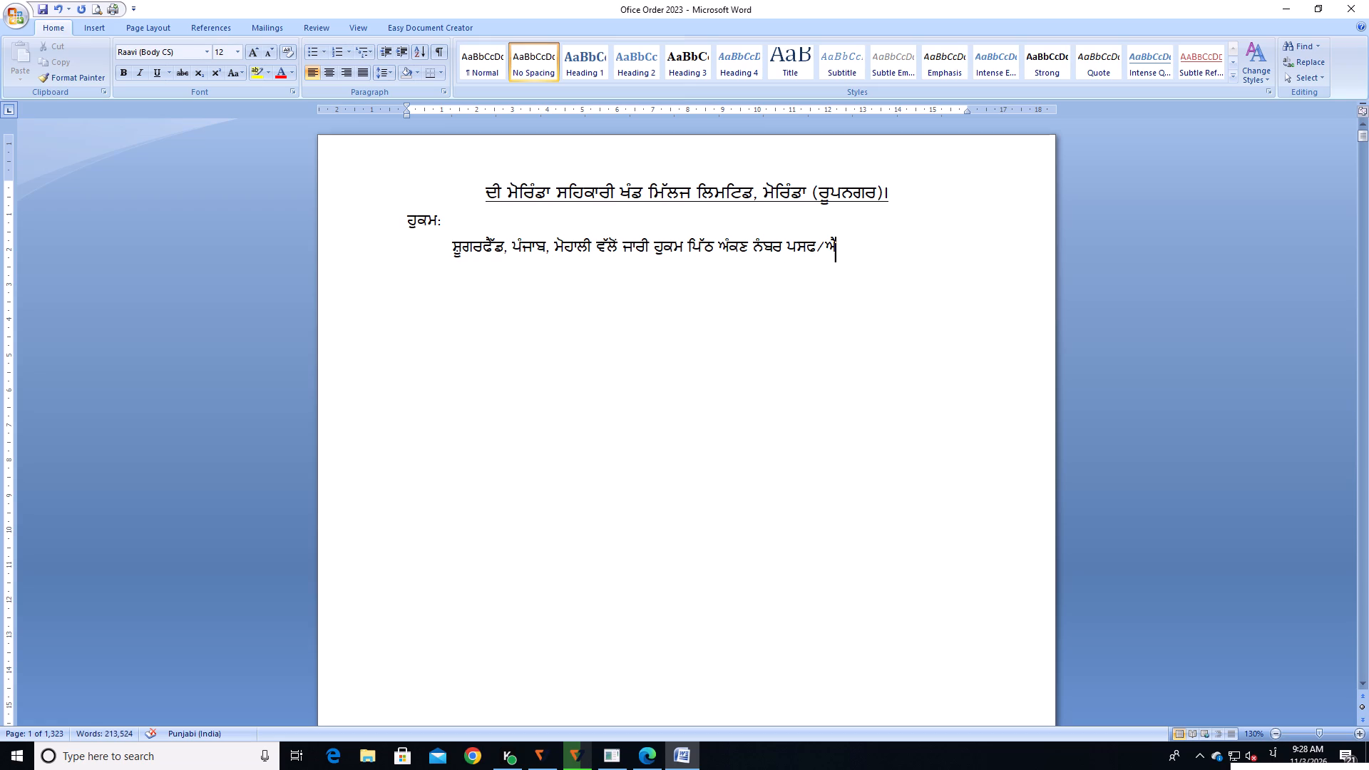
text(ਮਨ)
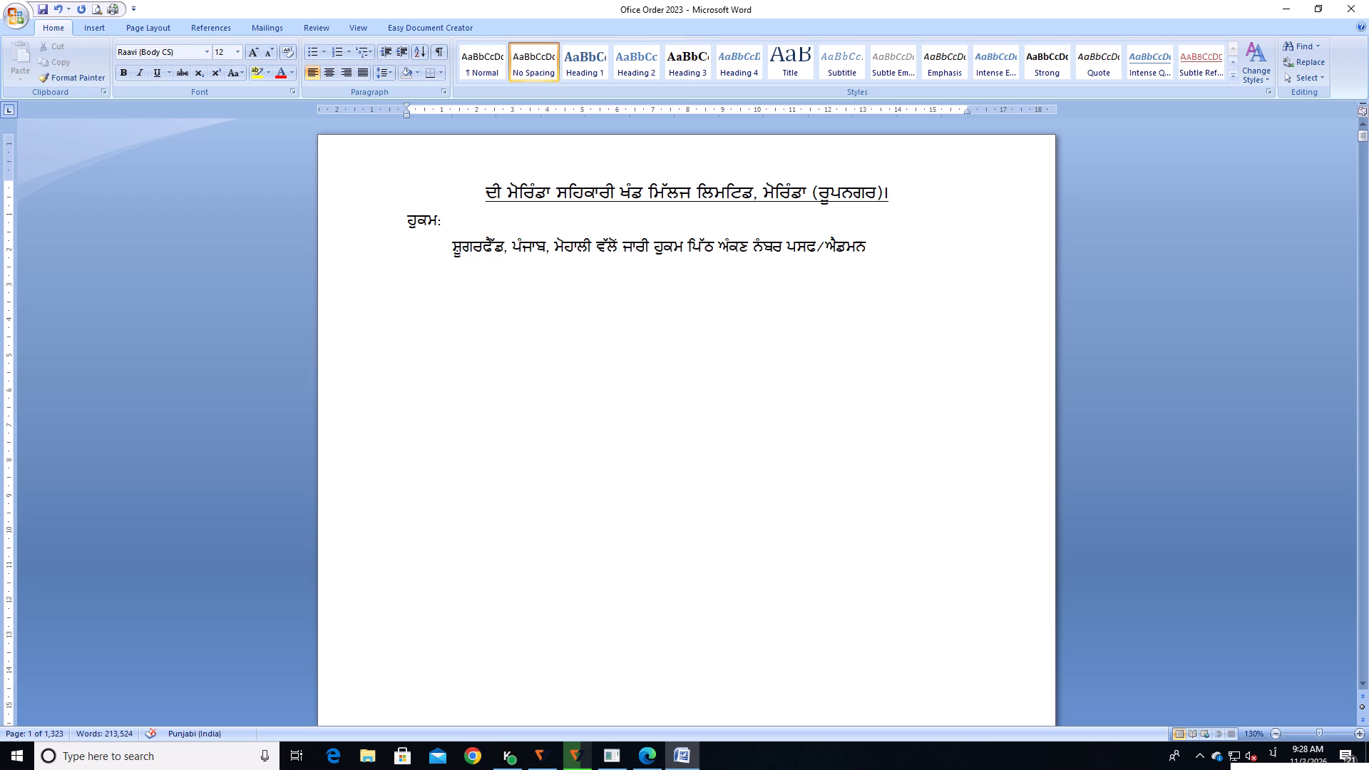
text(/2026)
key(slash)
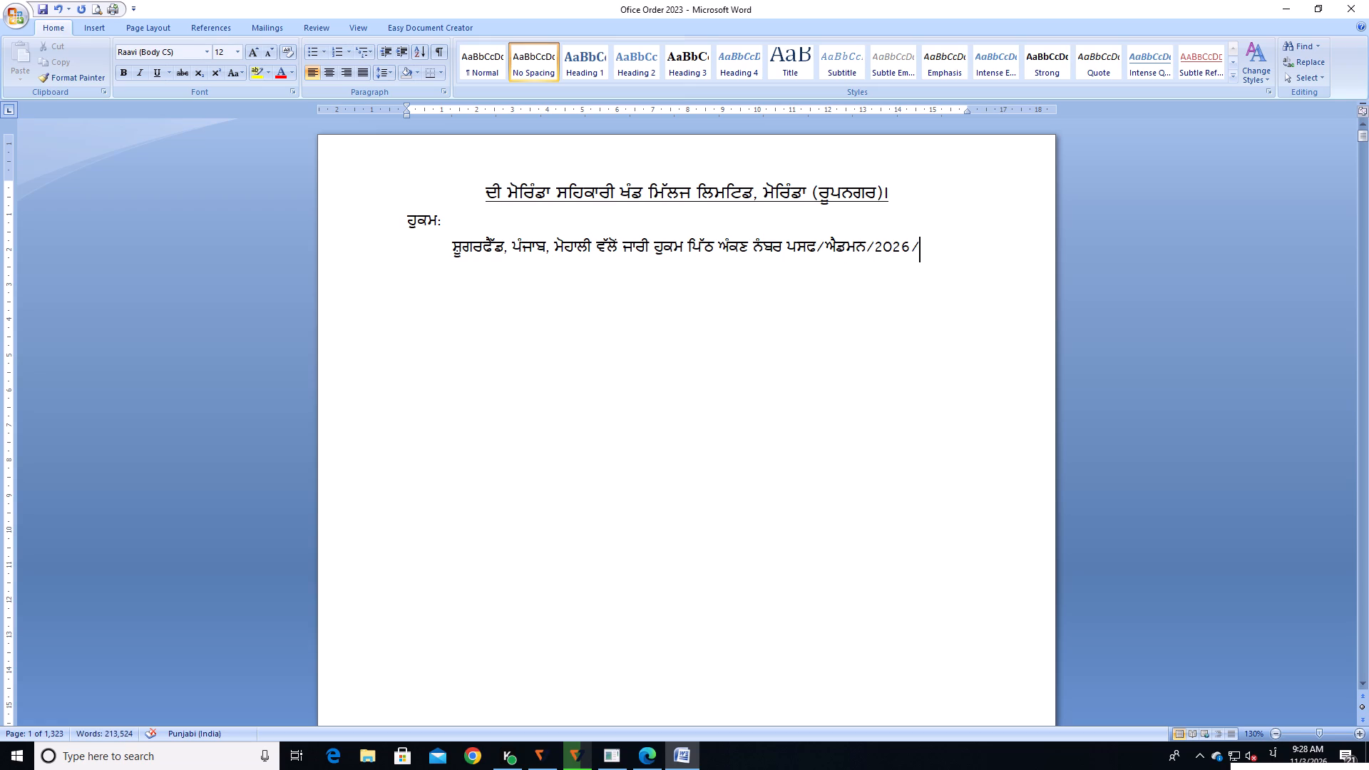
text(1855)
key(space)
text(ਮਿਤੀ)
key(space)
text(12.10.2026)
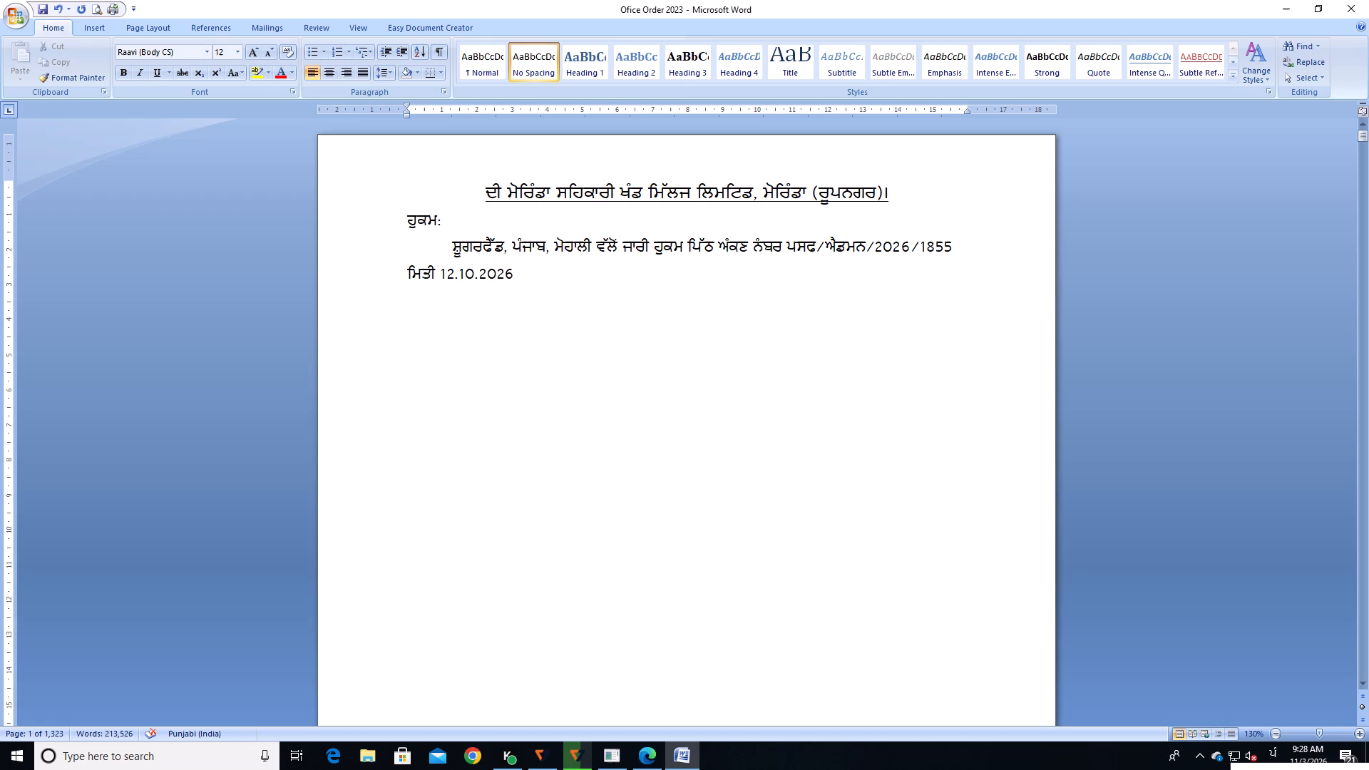
Justify the order's body paragraph.
click(369, 75)
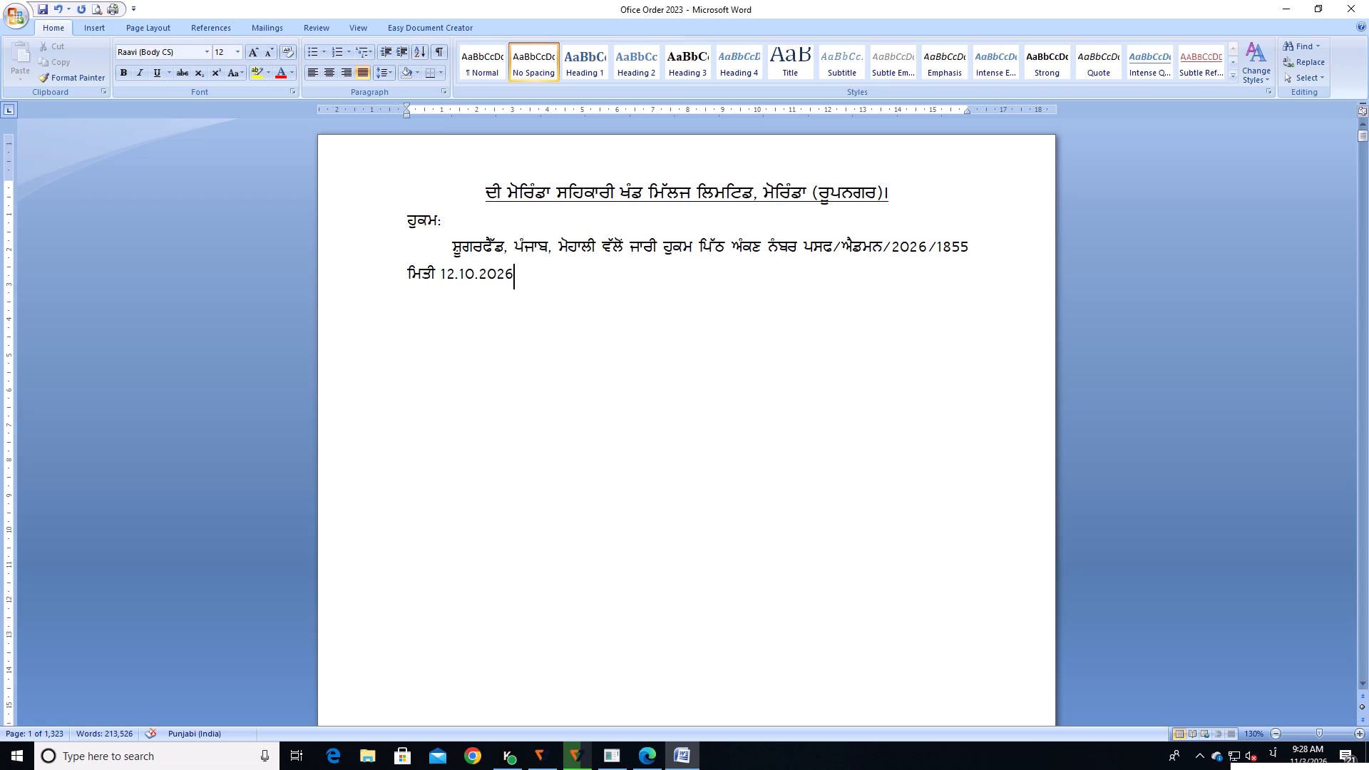
Continue the paragraph after the date with "ਦੀ ਪਾਲਣਾ ਕਰਦੇ ਹੋਏ," followed by the officer's name with the title "ਸ਼੍ਰੀ" and a comma.
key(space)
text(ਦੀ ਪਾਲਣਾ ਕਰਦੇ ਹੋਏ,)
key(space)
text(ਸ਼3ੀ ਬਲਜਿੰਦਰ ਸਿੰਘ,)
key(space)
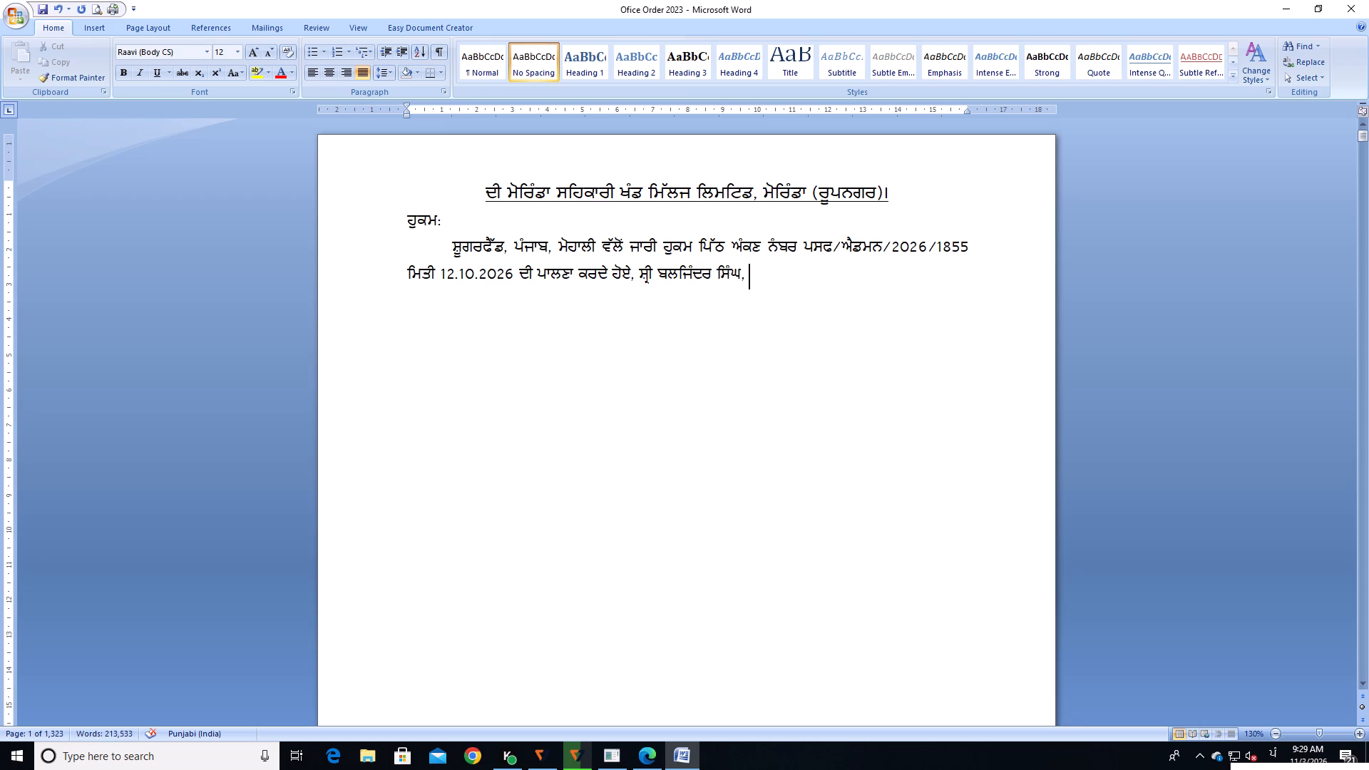
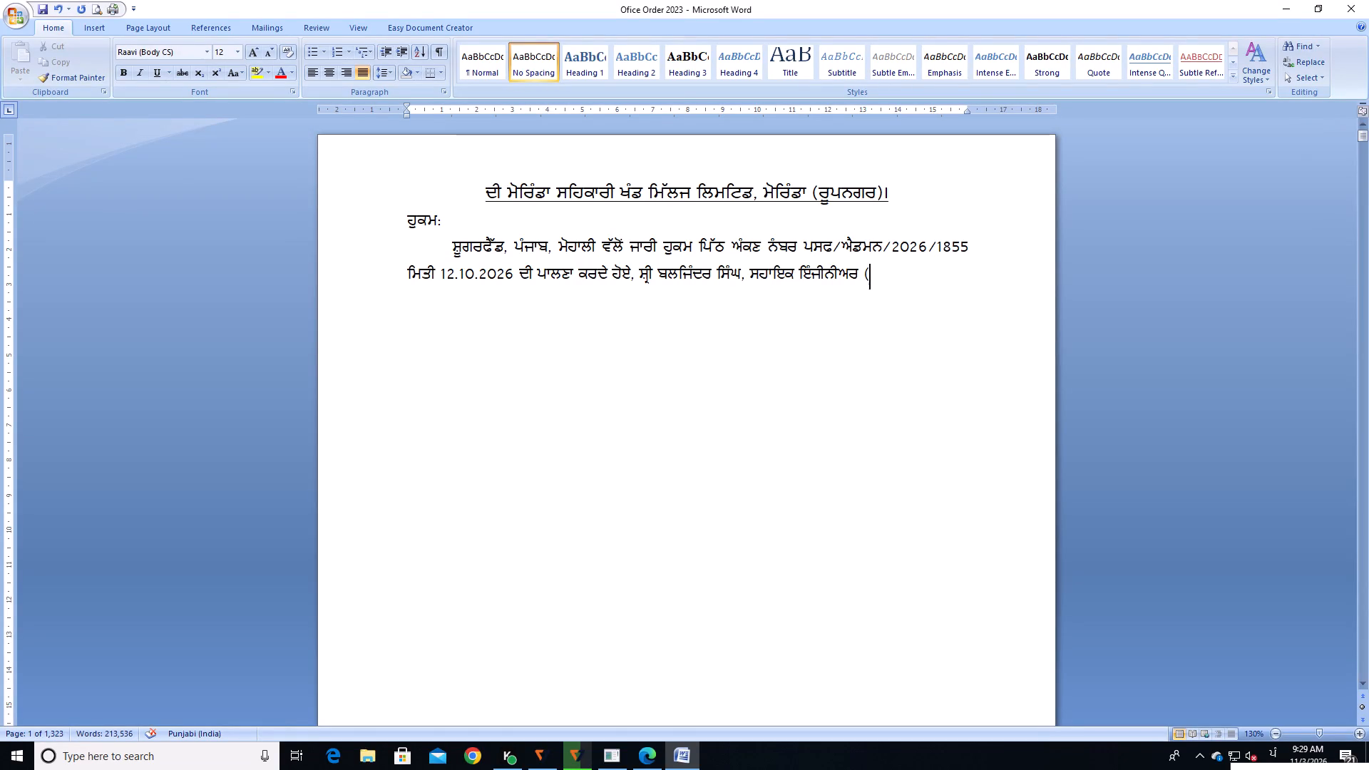
Complete the officer's designation after "ਸਹਾਇਕ ਇੰਜੀਨੀਅਰ" with the bracketed word "(ਮਕੈਨੀਕਲ)".
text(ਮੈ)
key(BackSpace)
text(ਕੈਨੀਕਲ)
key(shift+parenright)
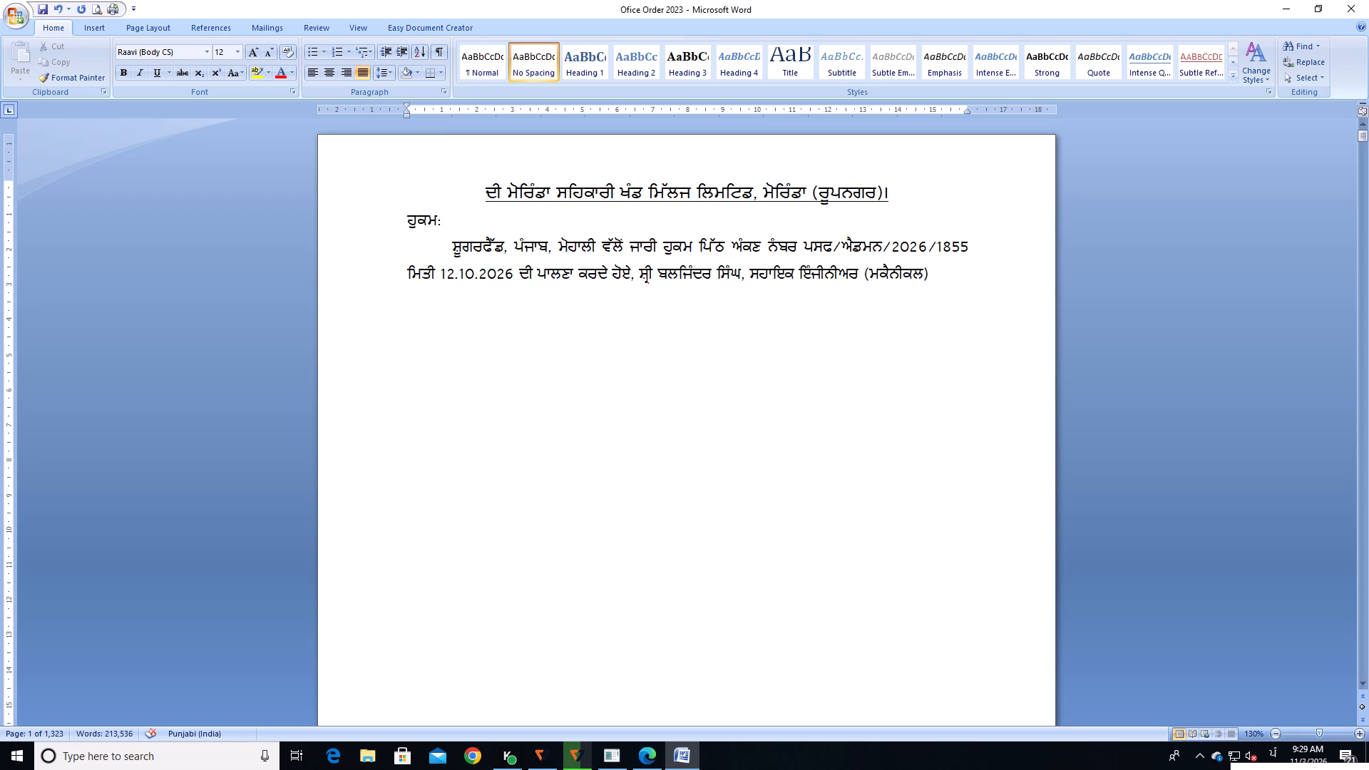
Continue the paragraph after the designation with the relieving date phrase "ਨੂੰ ਮਿਤੀ 13.10.2026".
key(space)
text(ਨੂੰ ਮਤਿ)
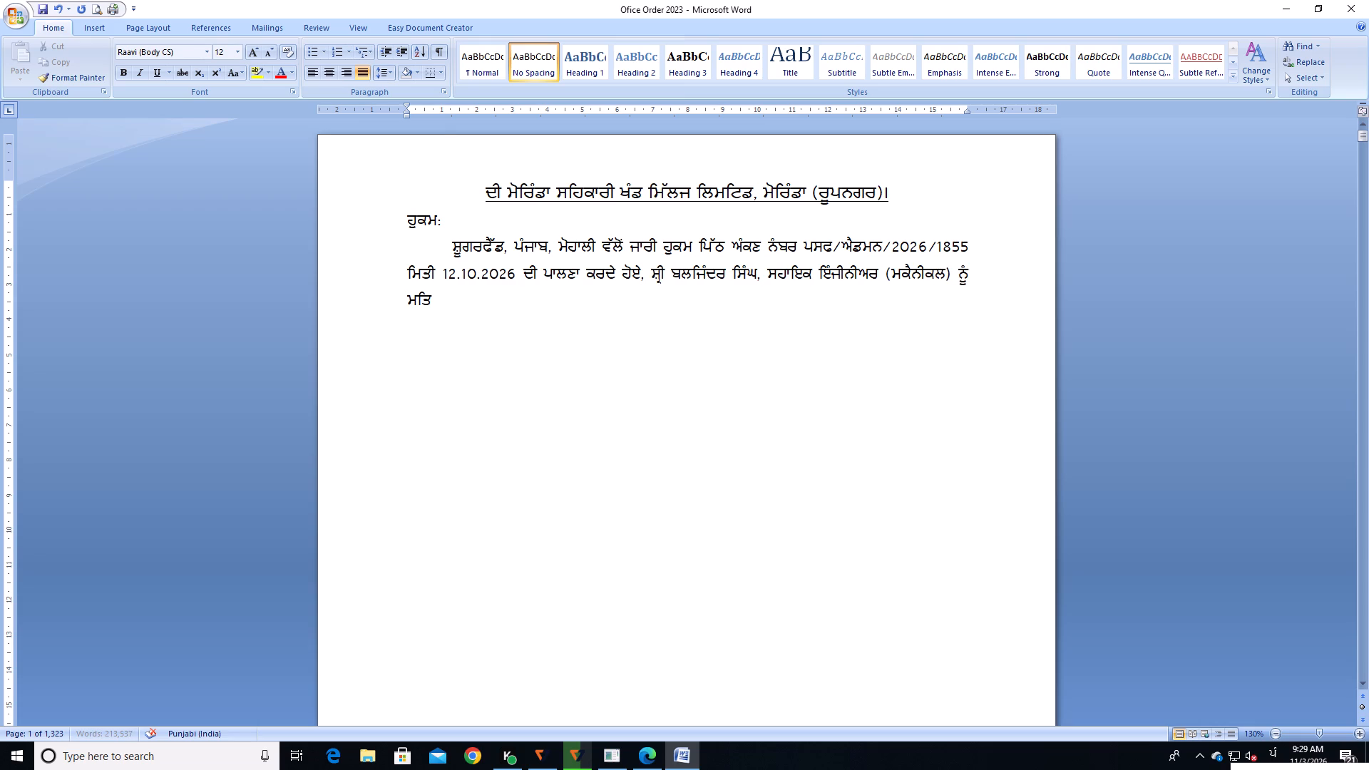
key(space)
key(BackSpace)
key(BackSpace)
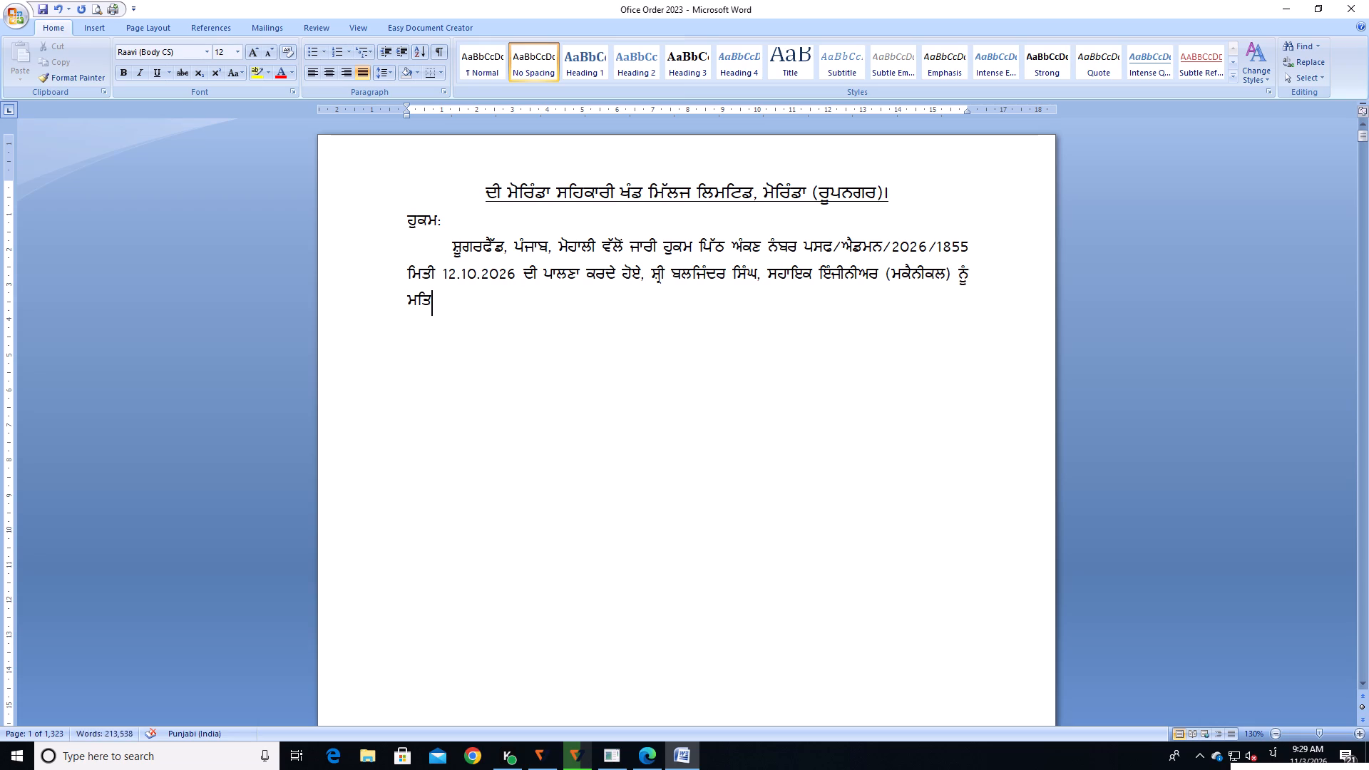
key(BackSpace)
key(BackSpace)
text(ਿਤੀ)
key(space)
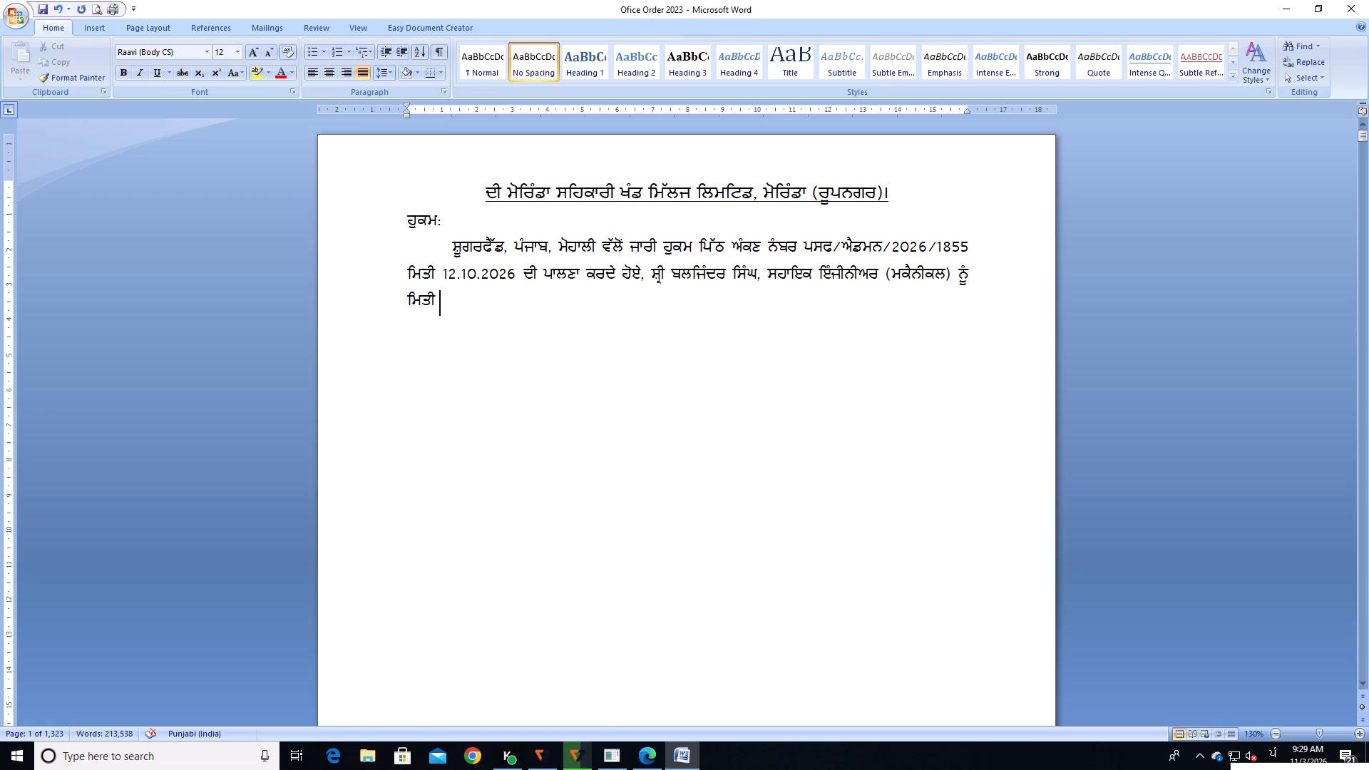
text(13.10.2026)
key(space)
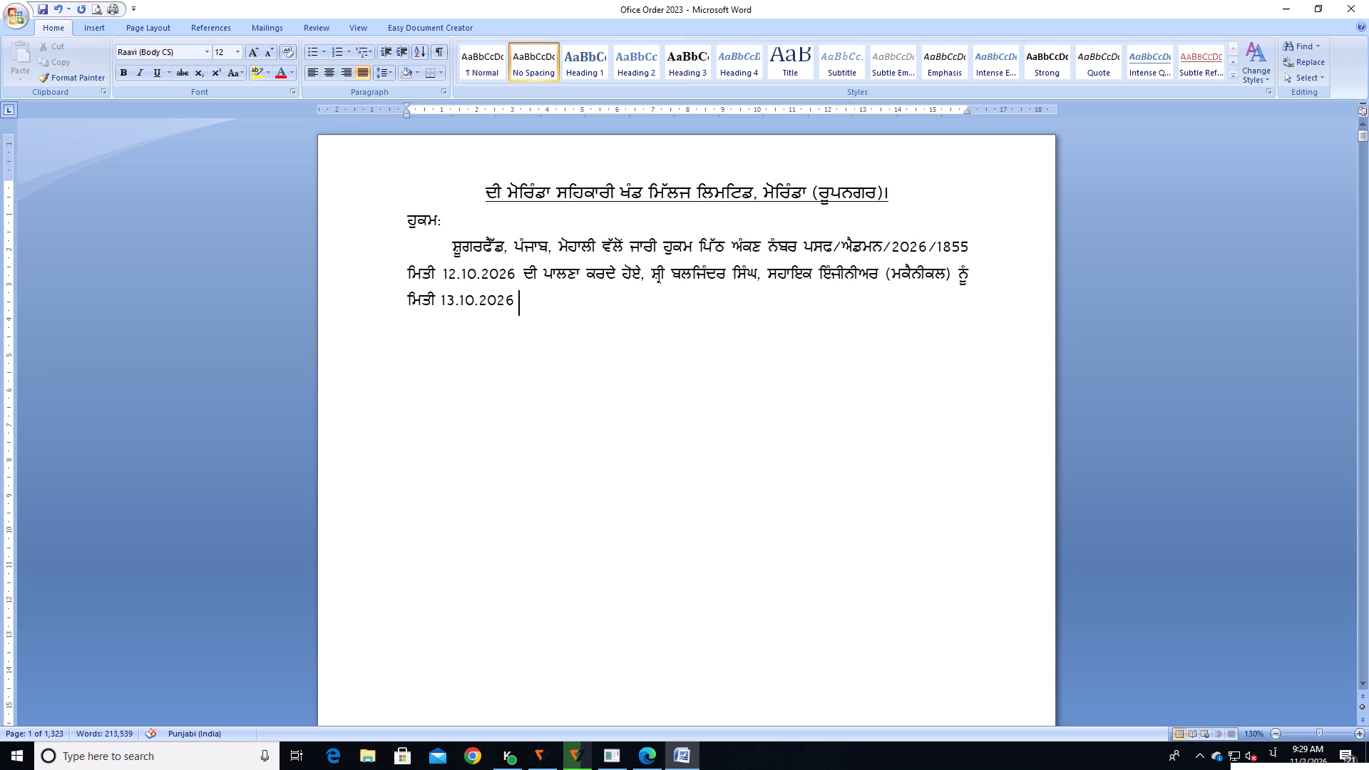
Add the bracketed afternoon note "(ਬਾਅਦ ਦੁਪਿਹਰ)" after the date 13.10.2026.
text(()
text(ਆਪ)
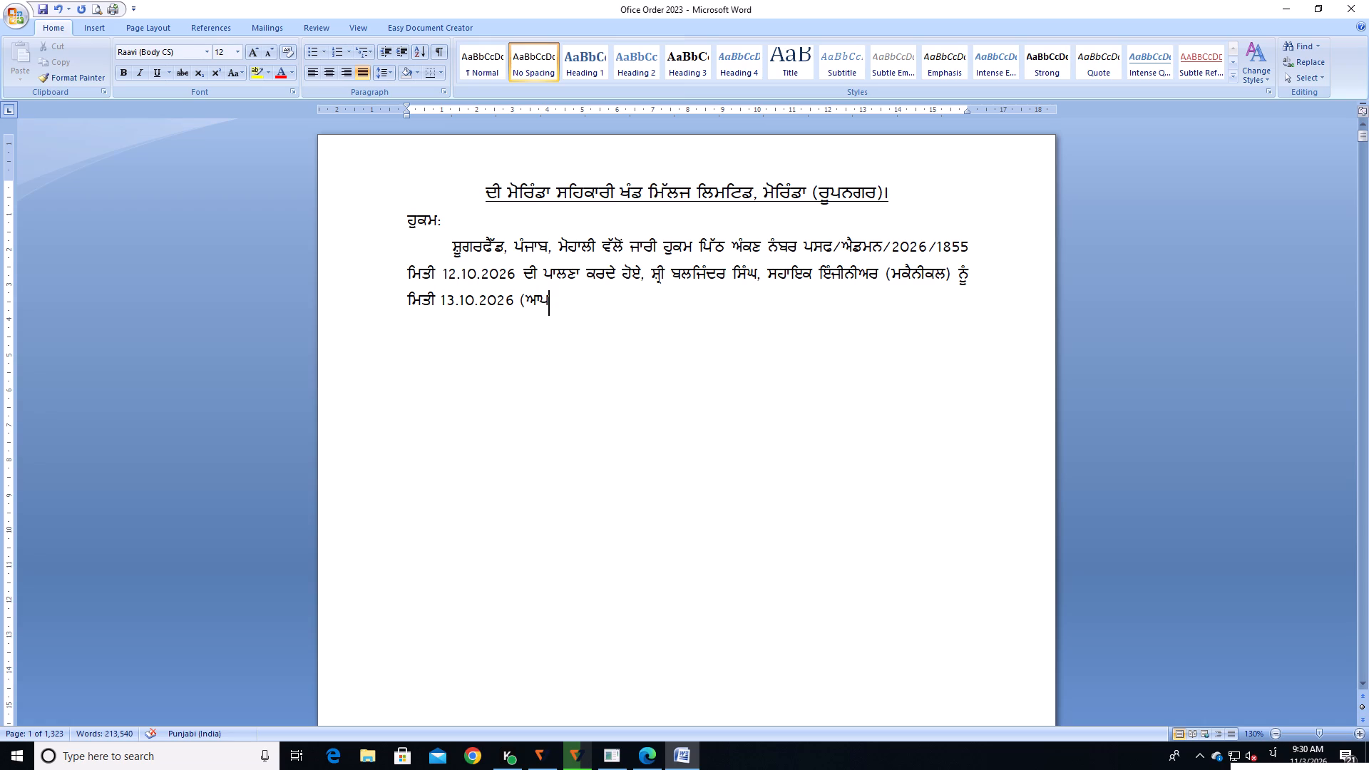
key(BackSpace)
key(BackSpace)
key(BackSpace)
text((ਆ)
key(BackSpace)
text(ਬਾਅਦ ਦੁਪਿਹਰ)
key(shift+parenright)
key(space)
Continue the sentence after the afternoon note with "ਡਿਊਟੀ ਤੋਂ ਰਲੀਵ ਕੀਤਾ".
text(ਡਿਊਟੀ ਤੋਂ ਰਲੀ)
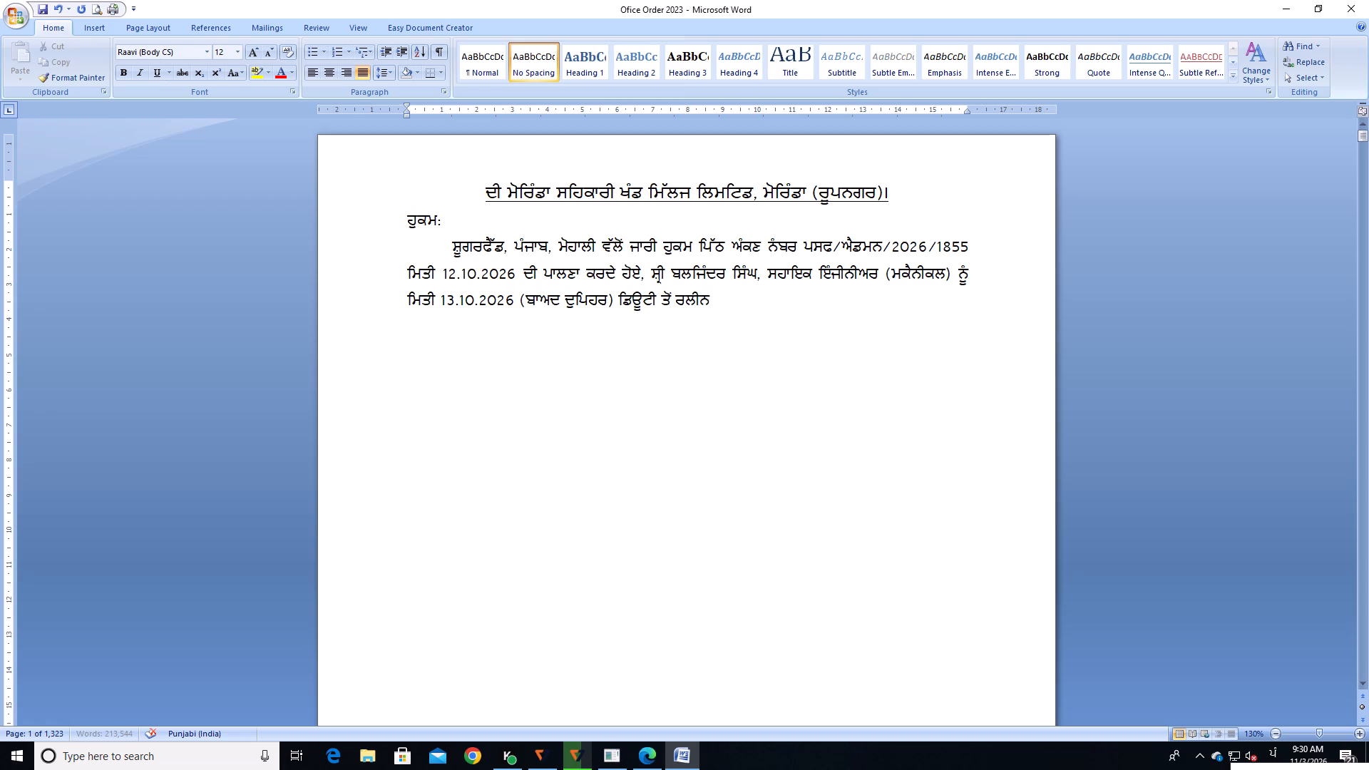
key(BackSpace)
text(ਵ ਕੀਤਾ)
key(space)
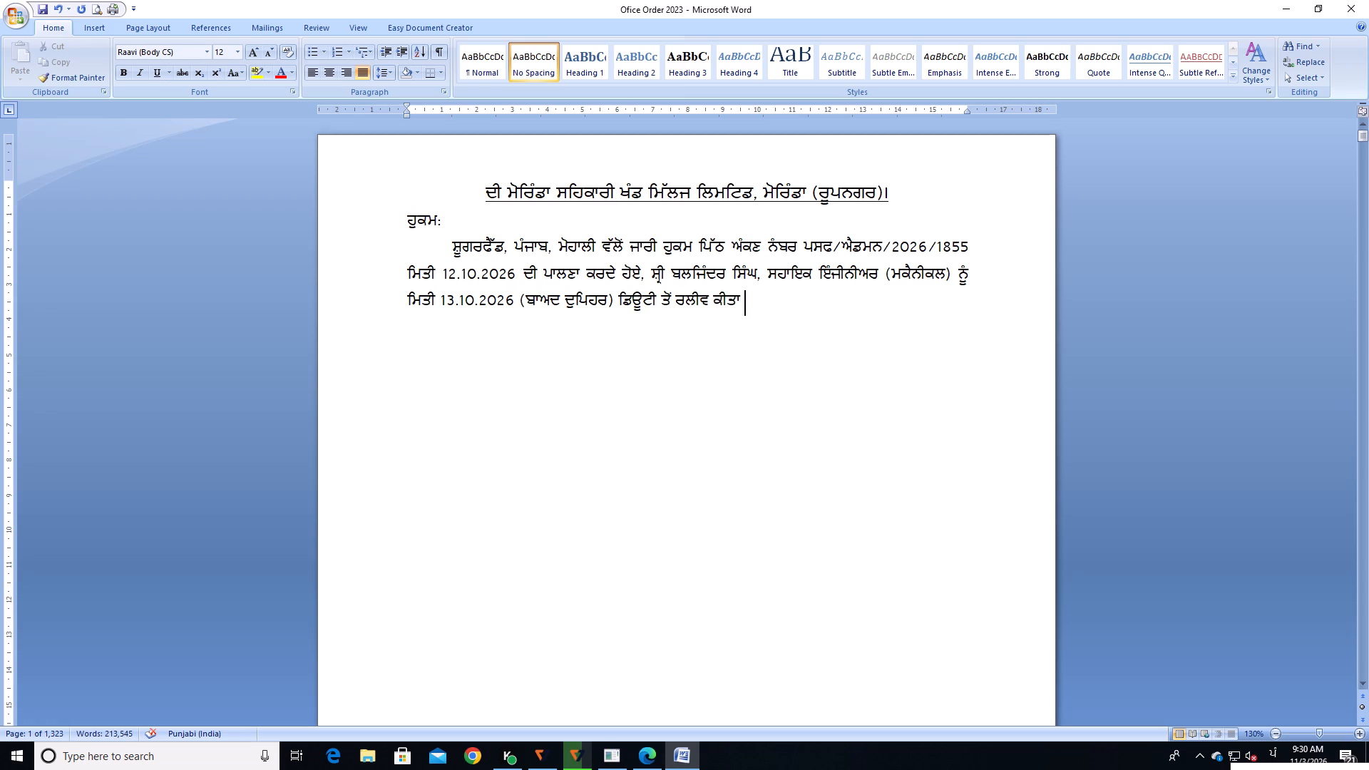
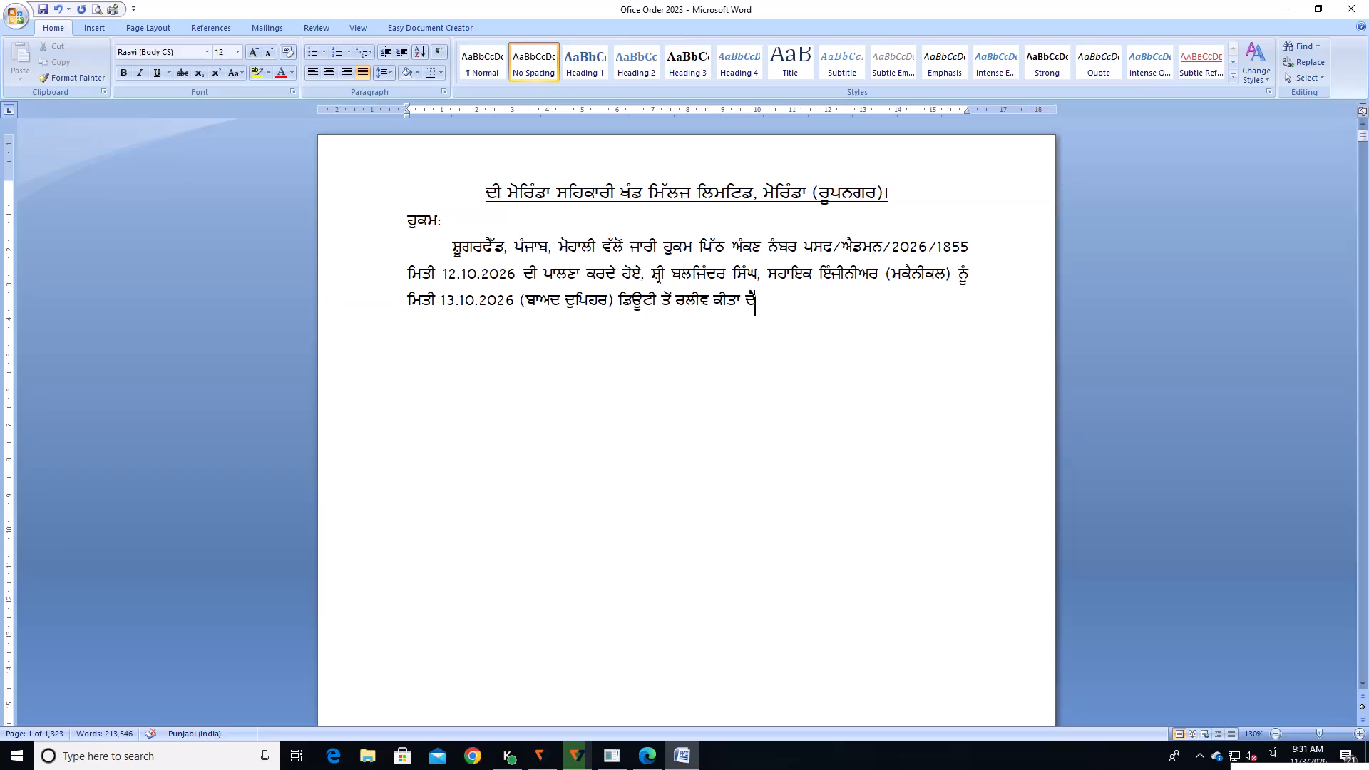
Finish the relieving sentence after "ਰਲੀਵ ਕੀਤਾ" with "ਜਾਂਦਾ ਹੈ" and the Punjabi full stop "।".
key(BackSpace)
key(BackSpace)
key(BackSpace)
text(ਜੈz)
key(BackSpace)
key(BackSpace)
text(zਦੈ ਹ)
key(BackSpace)
key(BackSpace)
key(BackSpace)
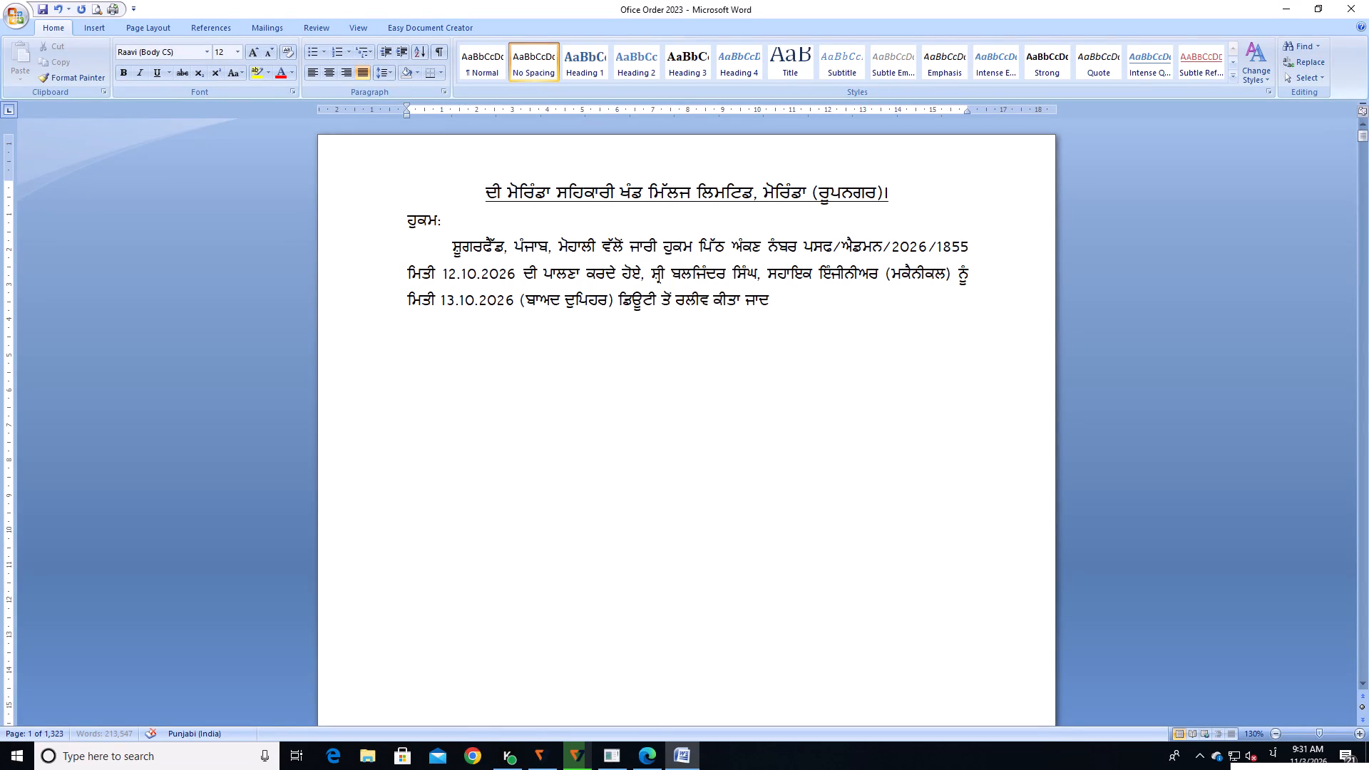
key(BackSpace)
text(ਦੈ)
key(space)
key(BackSpace)
key(BackSpace)
text(ਾ ਹੌ)
key(BackSpace)
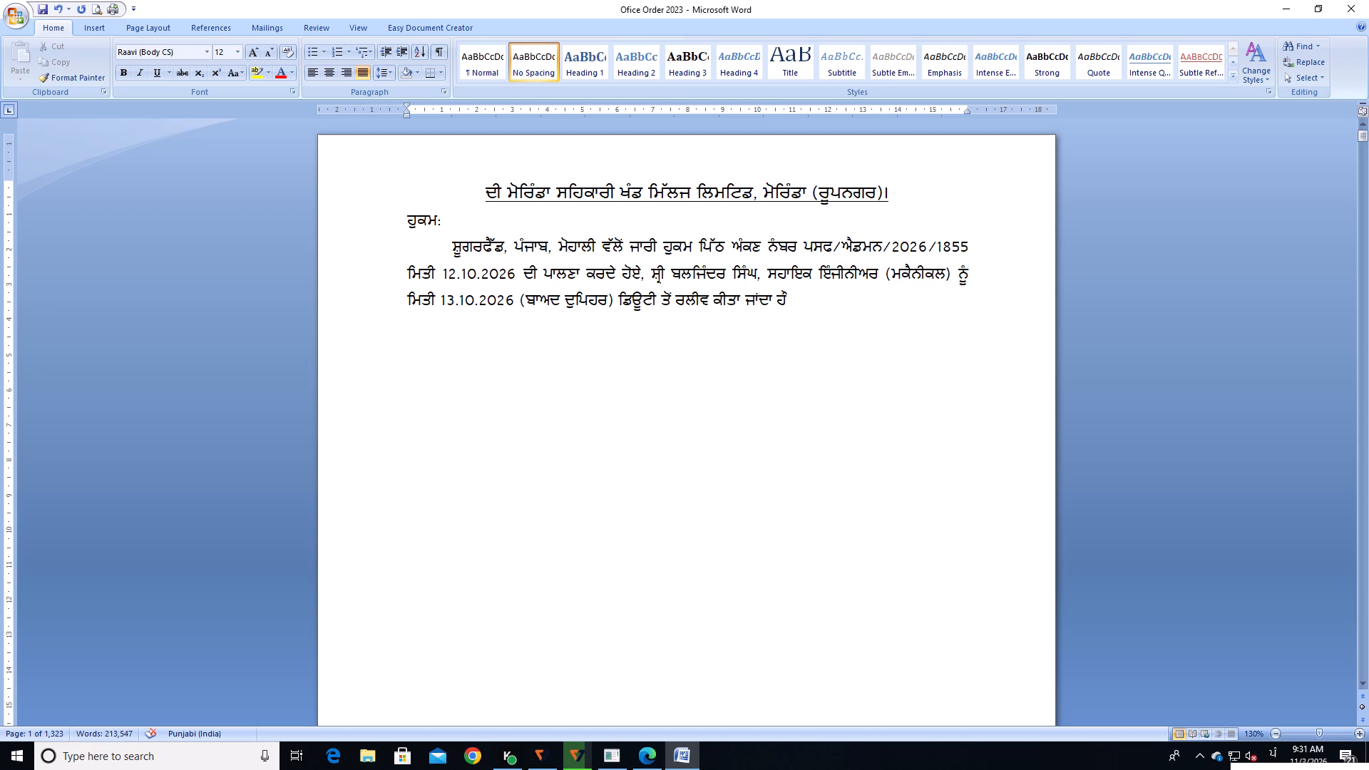
key(BackSpace)
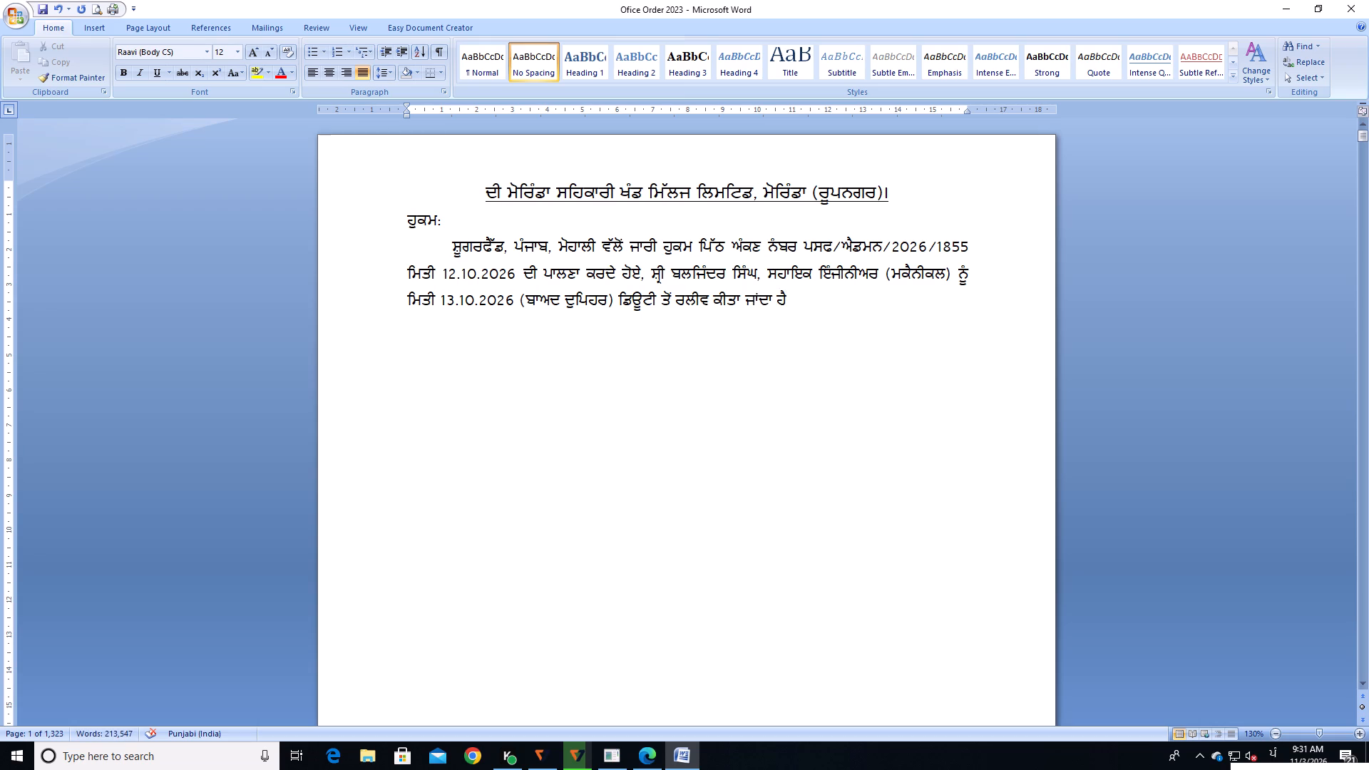
key(shift+comma)
key(space)
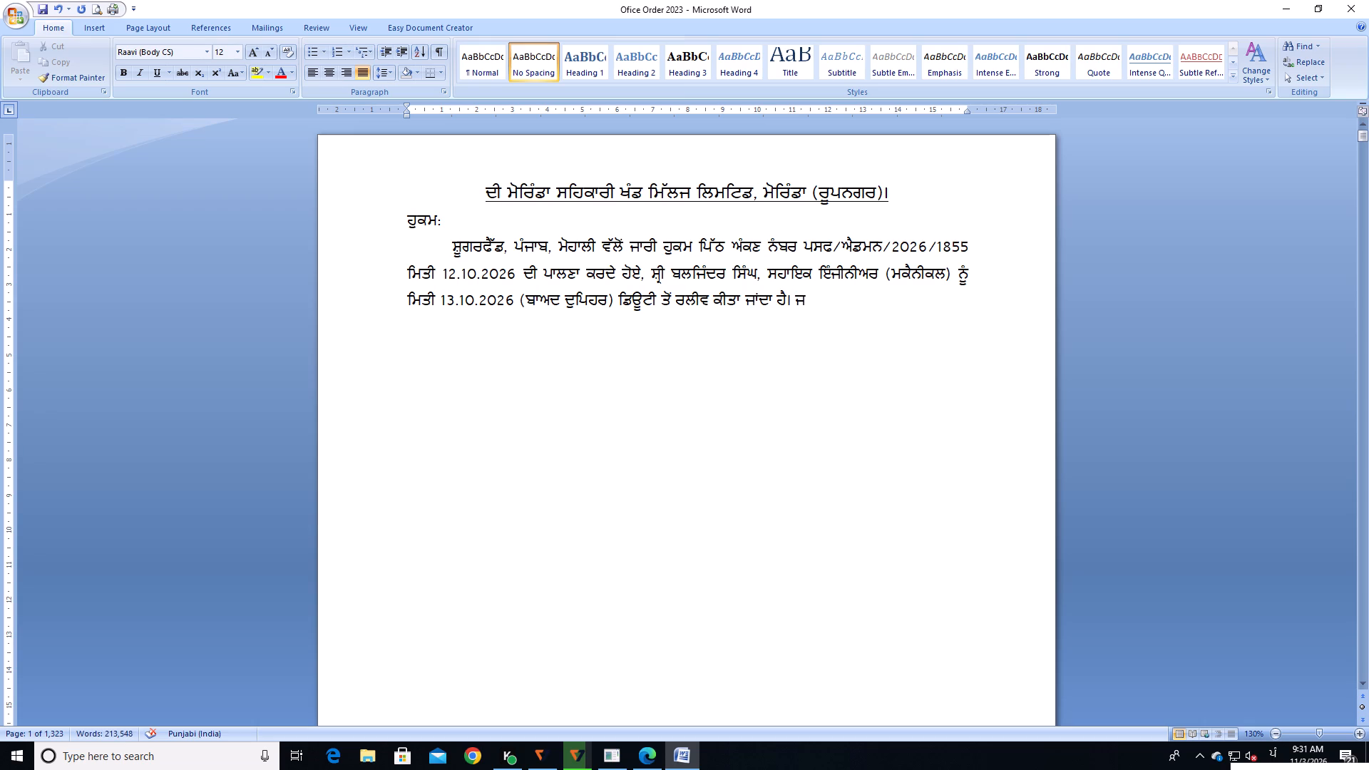
key(BackSpace)
Add the signatory designation "ਜਨਰਲ ਮੈਨੇਜਰ" on a new line below the order paragraph.
key(Return)
text(ਜਮਰ)
key(BackSpace)
key(BackSpace)
text(ਨਰਲ ਮ)
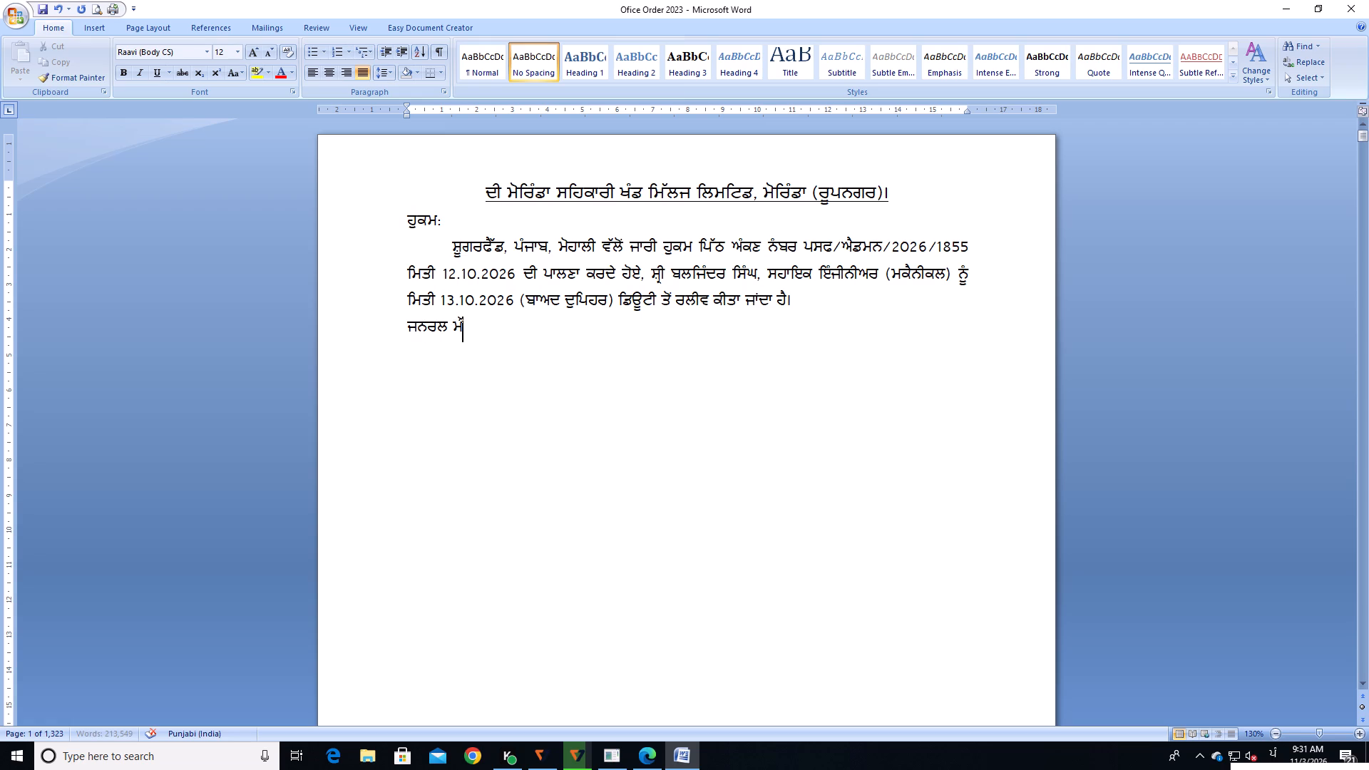
key(BackSpace)
text(ੇਦ)
key(BackSpace)
text(ਜਰ)
Add a line below the signatory reading "ਪਿੱਠ ਅੰਕਣ ਨੰਬਰ:" followed by a row of dots as the blank.
key(Return)
text(ਪਿੱਛ)
key(BackSpace)
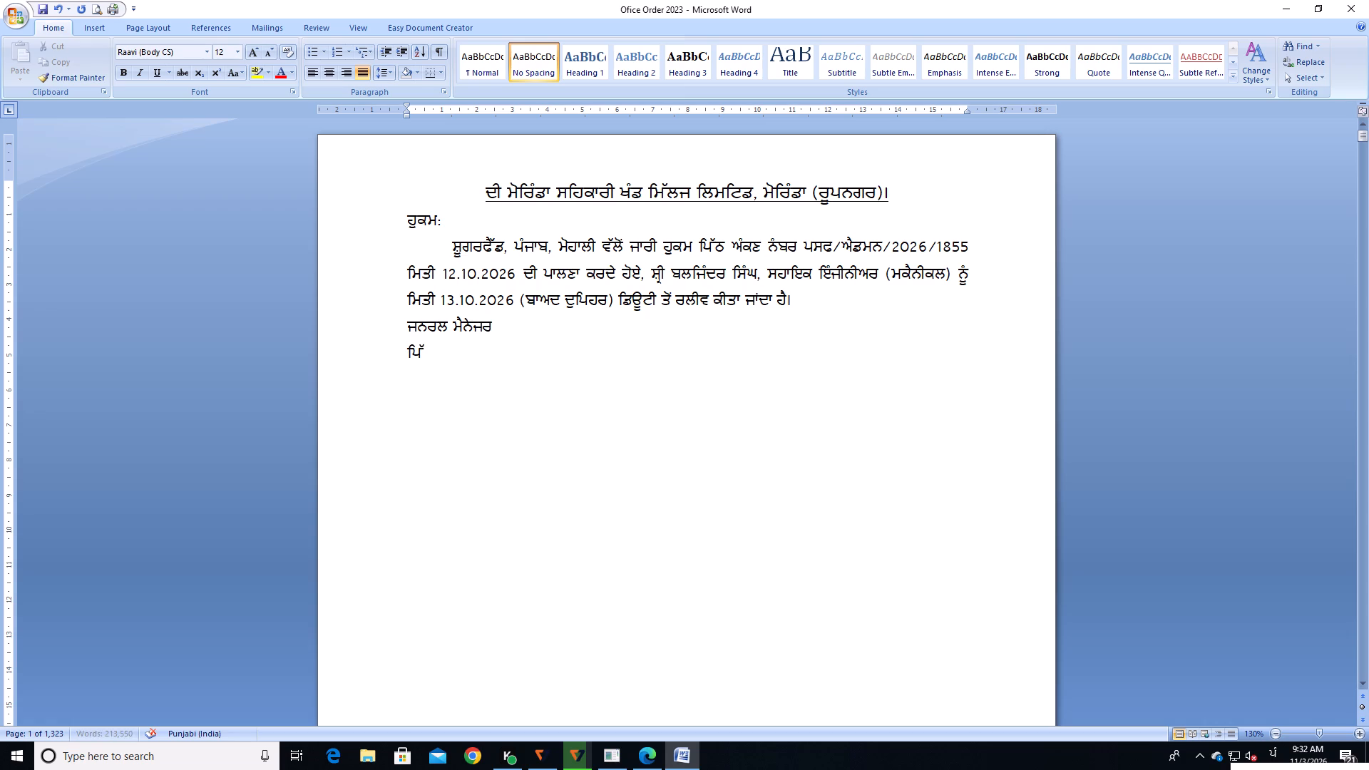
text(ਠ ਅੰਕਣ ਨੰਬਰ)
key(alt+5)
key(alt+8)
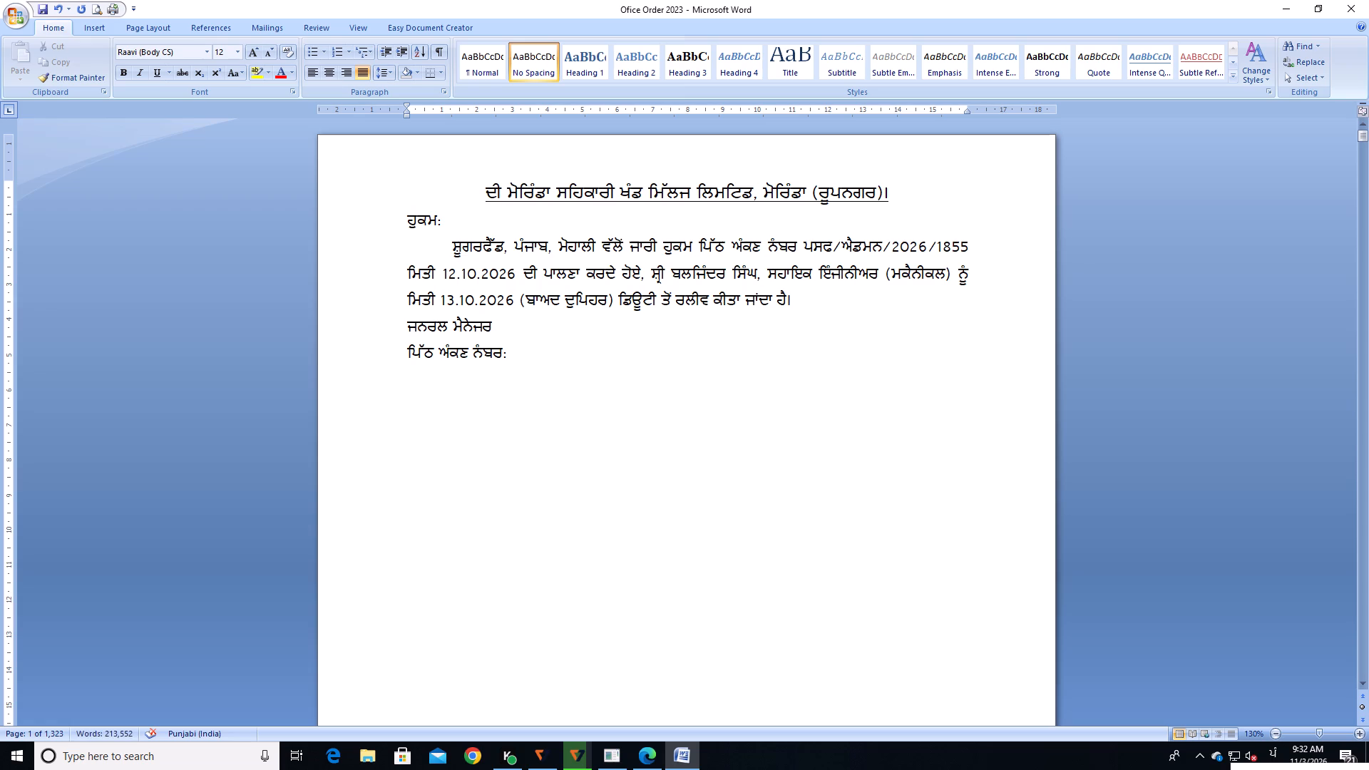
key(period)
key(period)
key(period)
key(period)
key(period)
key(period)
key(period)
key(period)
key(period)
key(period)
key(period)
text(...)
Add "ਮਿਤੀ" after the endorsement number's blank and follow it with one copy of that colon and dotted blank.
key(shift+Left)
key(shift+Left)
key(shift+Left)
key(shift+Left)
key(shift+Left)
key(shift+Left)
key(shift+Left)
key(shift+Left)
key(shift+Left)
key(shift+Left)
key(shift+Left)
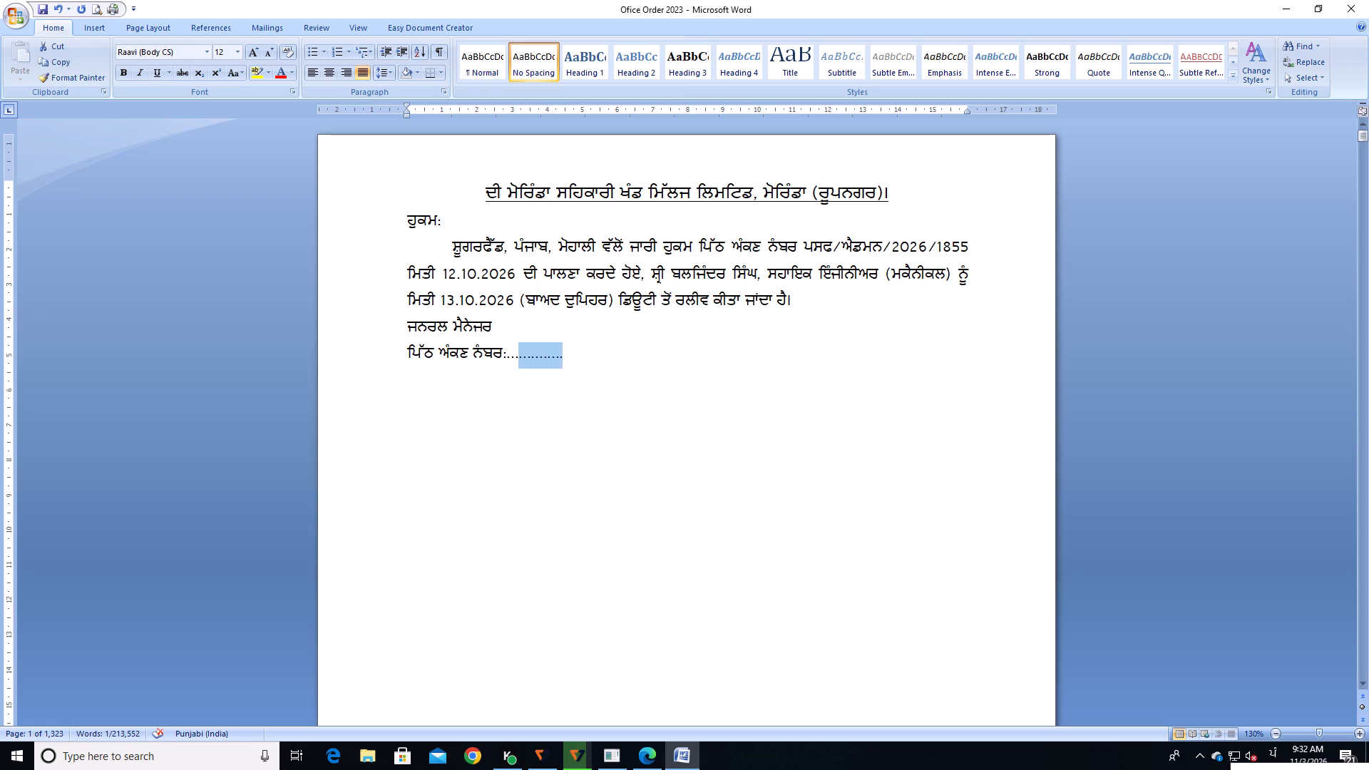
key(shift+Left)
key(shift+Left)
key(shift+Left)
key(shift+Left)
key(ctrl+c)
key(Right)
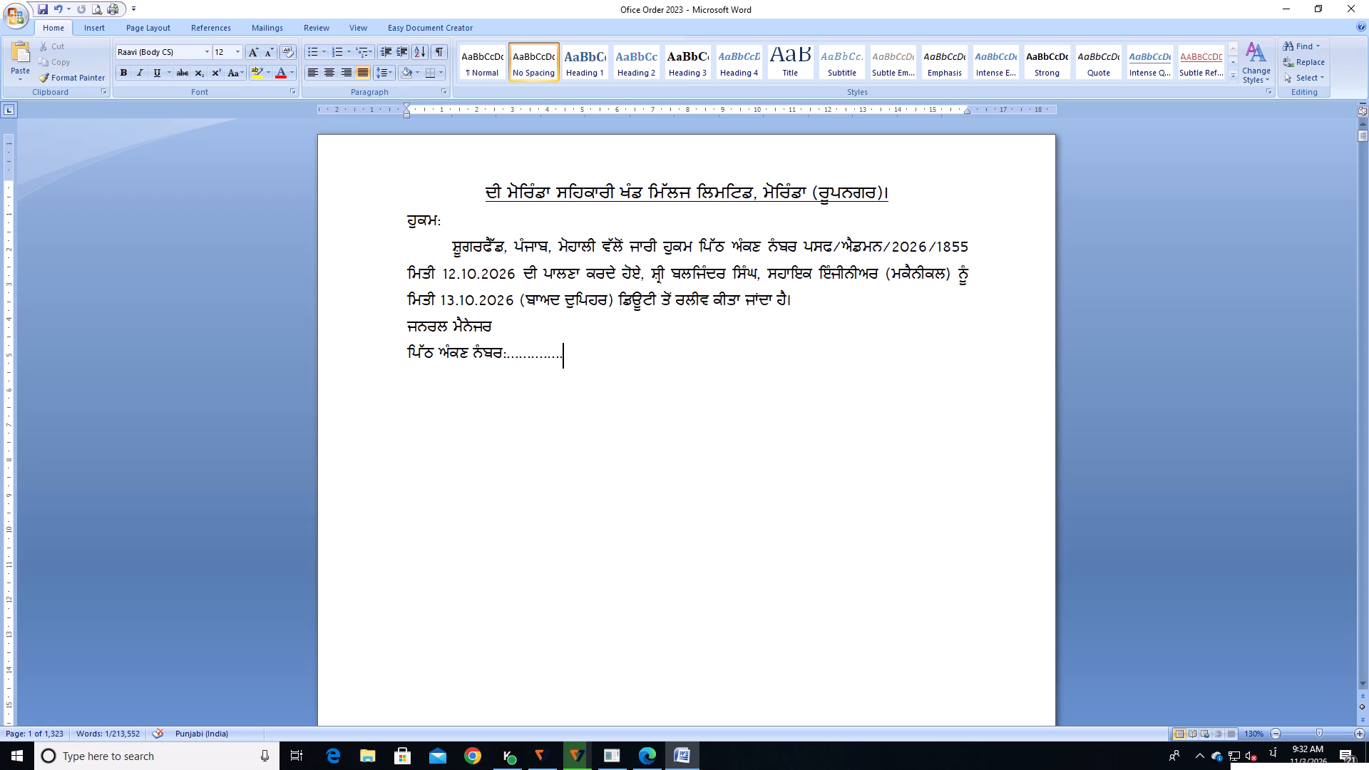
key(space)
text(ਮਿਤੀ)
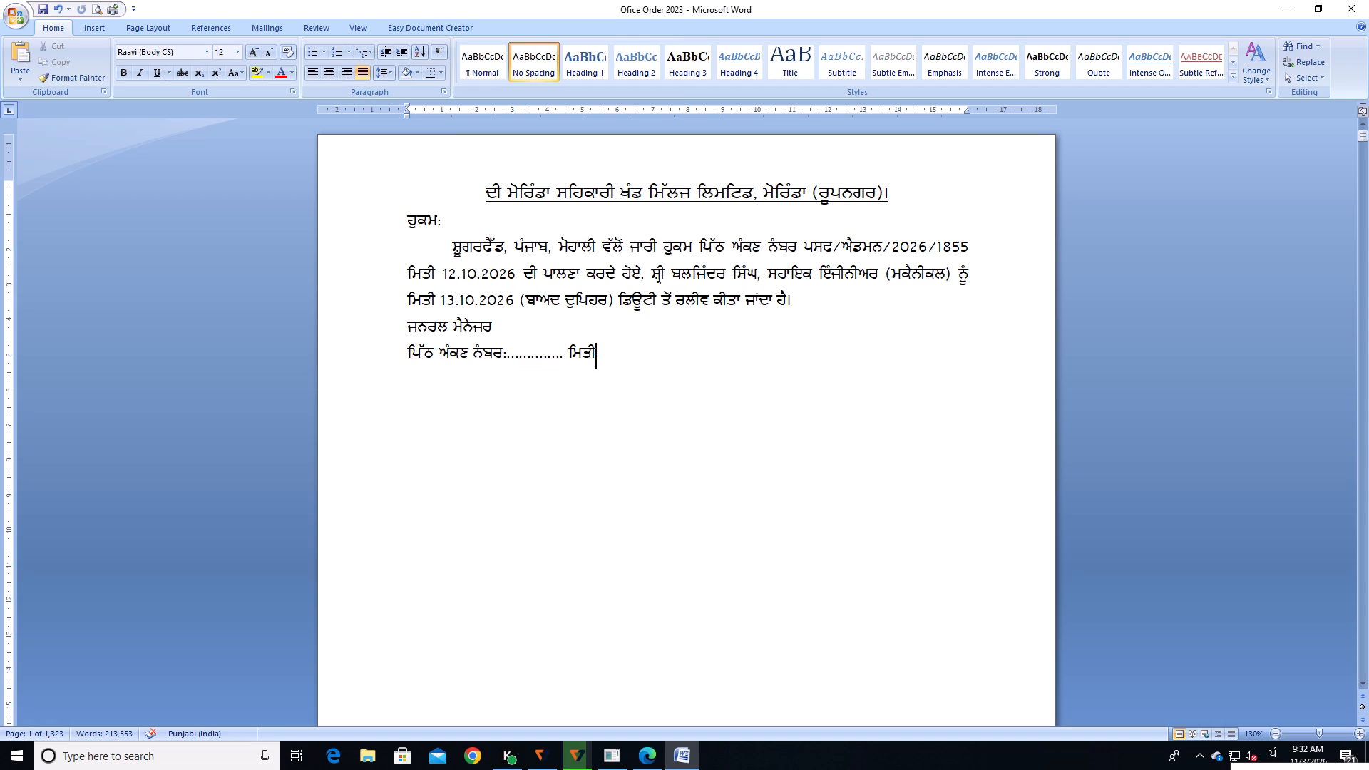
key(ctrl+v)
key(ctrl+v)
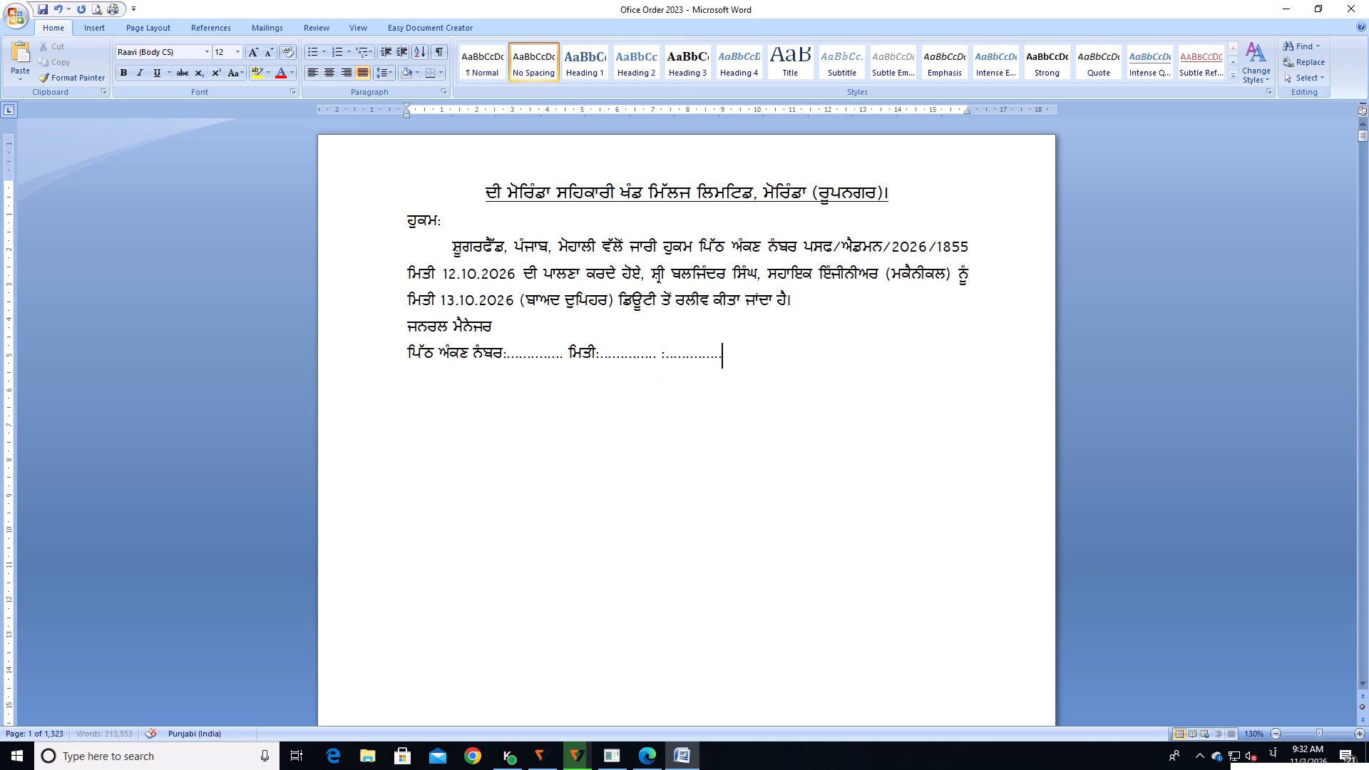
key(ctrl+z)
Add the copy-forwarding heading "ਉਪਰੋਕਤ ਦਾ ਉਤਾਰਾ:" on a new line below the endorsement number and date.
key(Return)
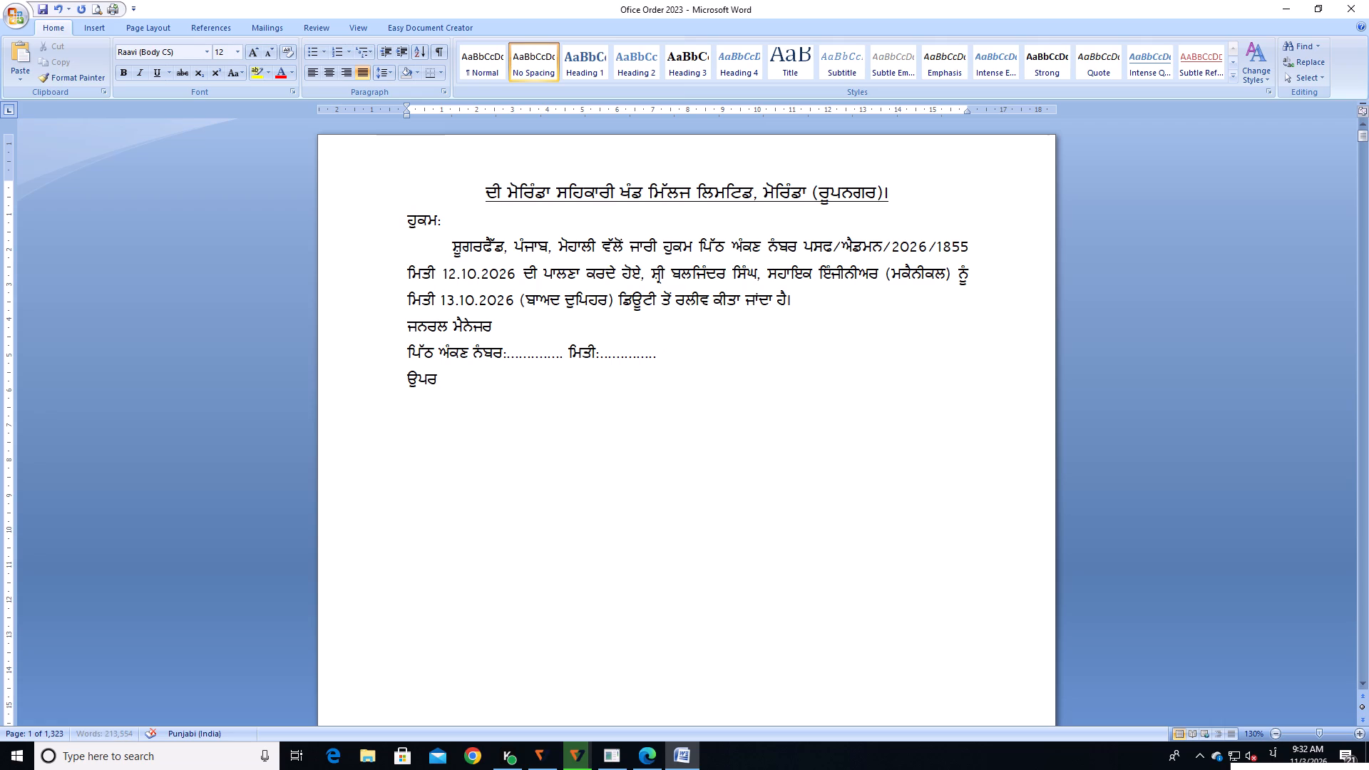
text(ੋਕਤ ਦੈ)
key(space)
key(BackSpace)
key(BackSpace)
key(BackSpace)
text(ਾ ਉਕਾ)
key(BackSpace)
key(BackSpace)
text(ਤੈਰੈ)
key(BackSpace)
key(BackSpace)
key(BackSpace)
text(ਾਰੈ)
key(BackSpace)
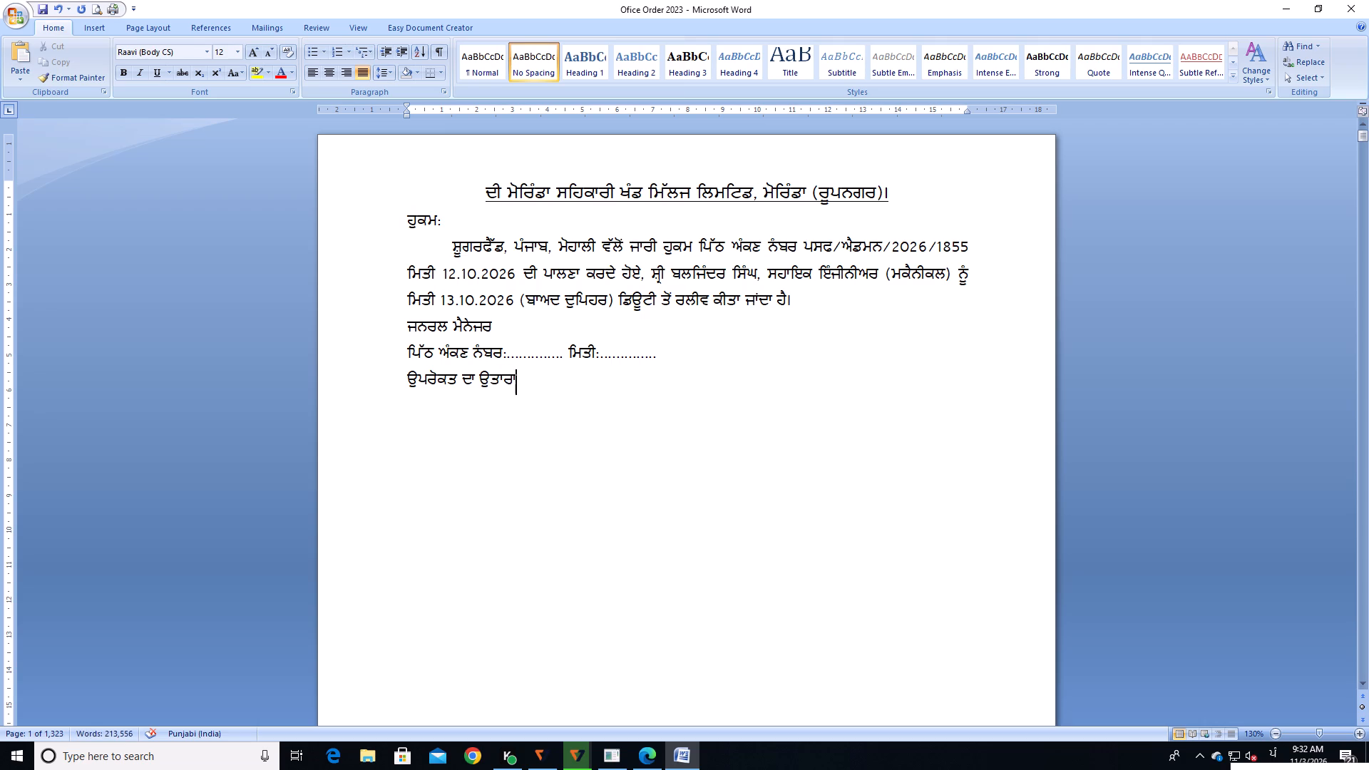
key(alt+5)
key(alt+8)
Below the heading, add the line "ਮਾਨਯੋਗ ਪ੍ਰਬੰਧ ਨਿਰਦੇਸ਼ਕ, ਸ਼ੂਗਰਫੈੱਡ, ਪੰਜਾਬ, ਮੋਹਾਲੀ ਨੂੰ ਸੂਚਨਾ ਹਿੱਤ ਭੇਜਿਆ ਜਾਂਦਾ ਹੈ।".
key(Return)
text(ਨਯੋਦ)
key(BackSpace)
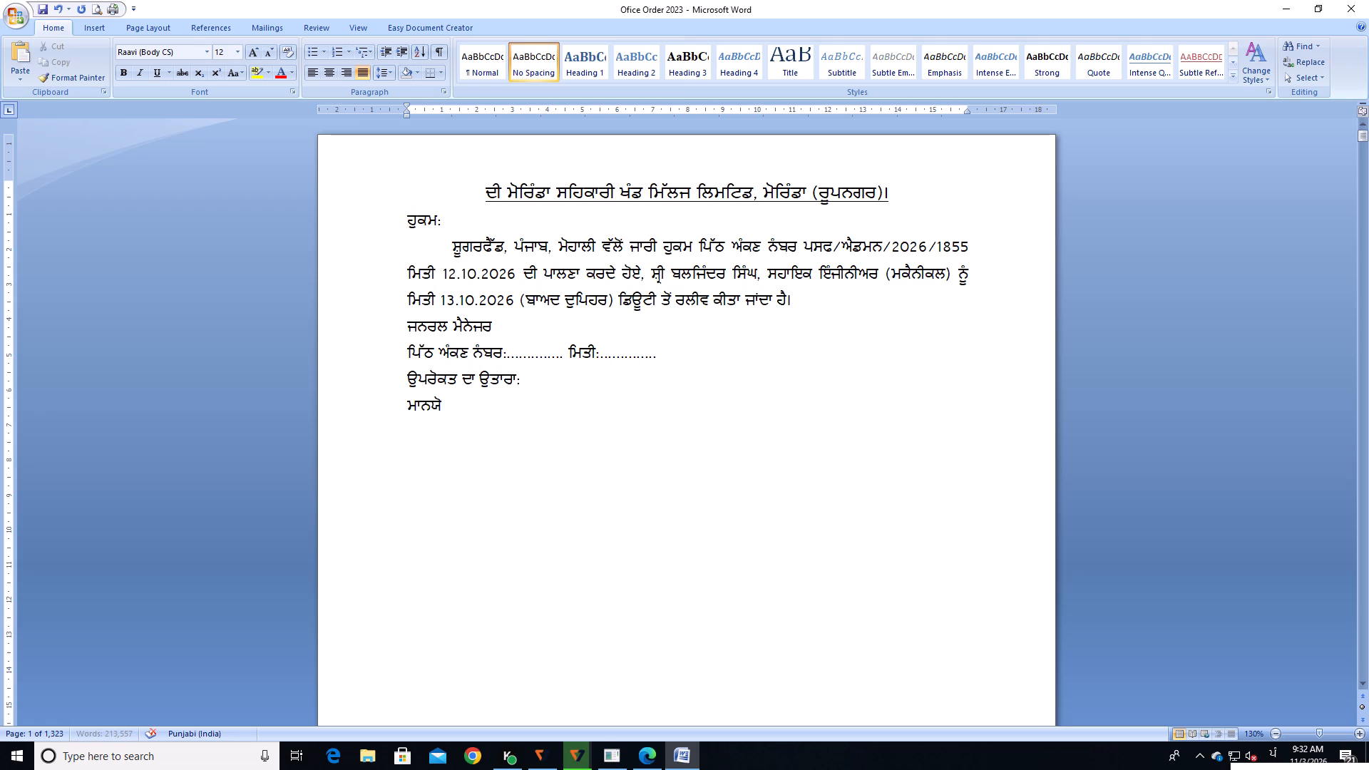
text(ਗ ਪ3ਬੰਧ ਨਿਰਦੇਸ਼ਕ)
key(space)
key(BackSpace)
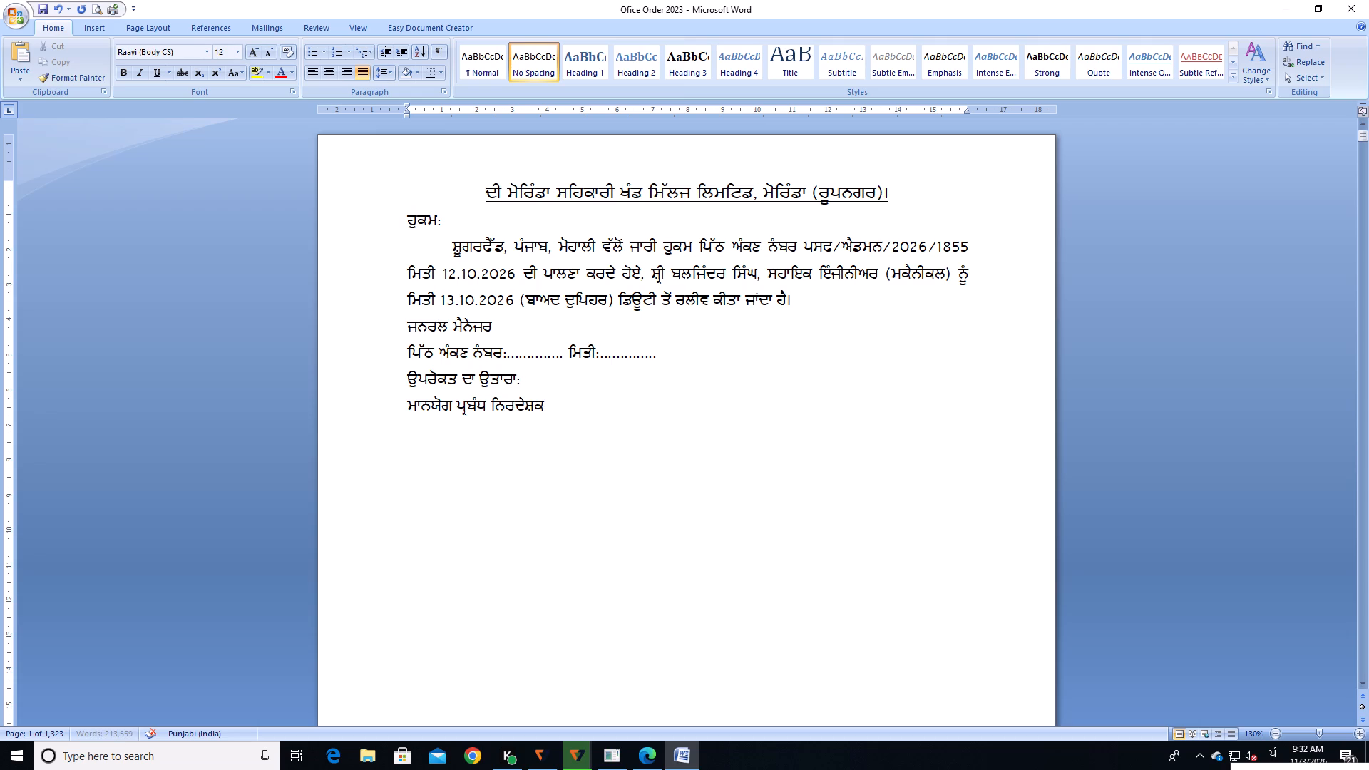
text(, ਸ਼ੂਗਰਫੈੱਡ, ਪੰਜਾਬ)
text(, ਮੋਹਾਲੀ ਨੂੰ ਸੂਚਨਾ ਹਿੱਤ ਭੇਜਿਆ ਜ)
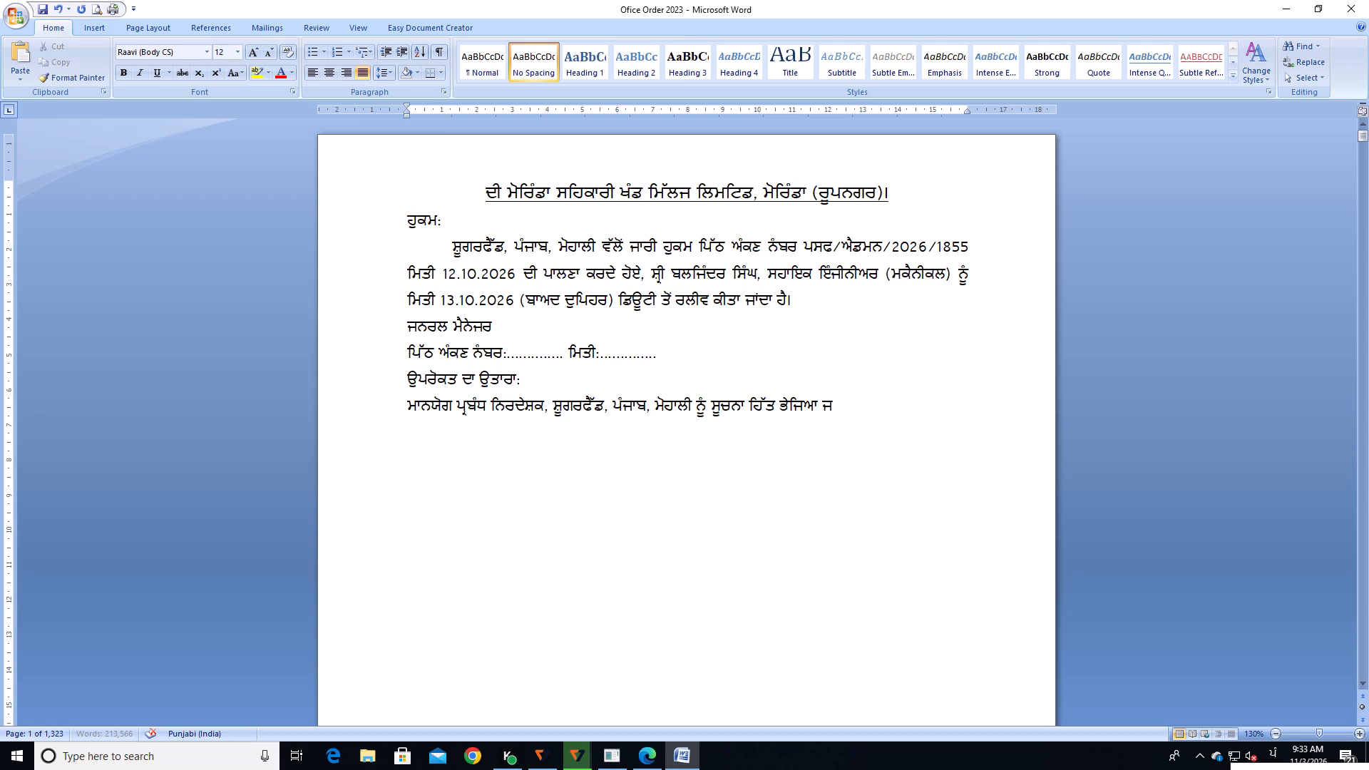
text(ਾਂਦਾ ਹੈ।)
Add a second signatory designation "ਜਨਰਲ ਮੈਨੇਜਰ" on a new line below the forwarding sentence.
key(Return)
text(ਨਰਲ ਮੈਨੇਜਰ)
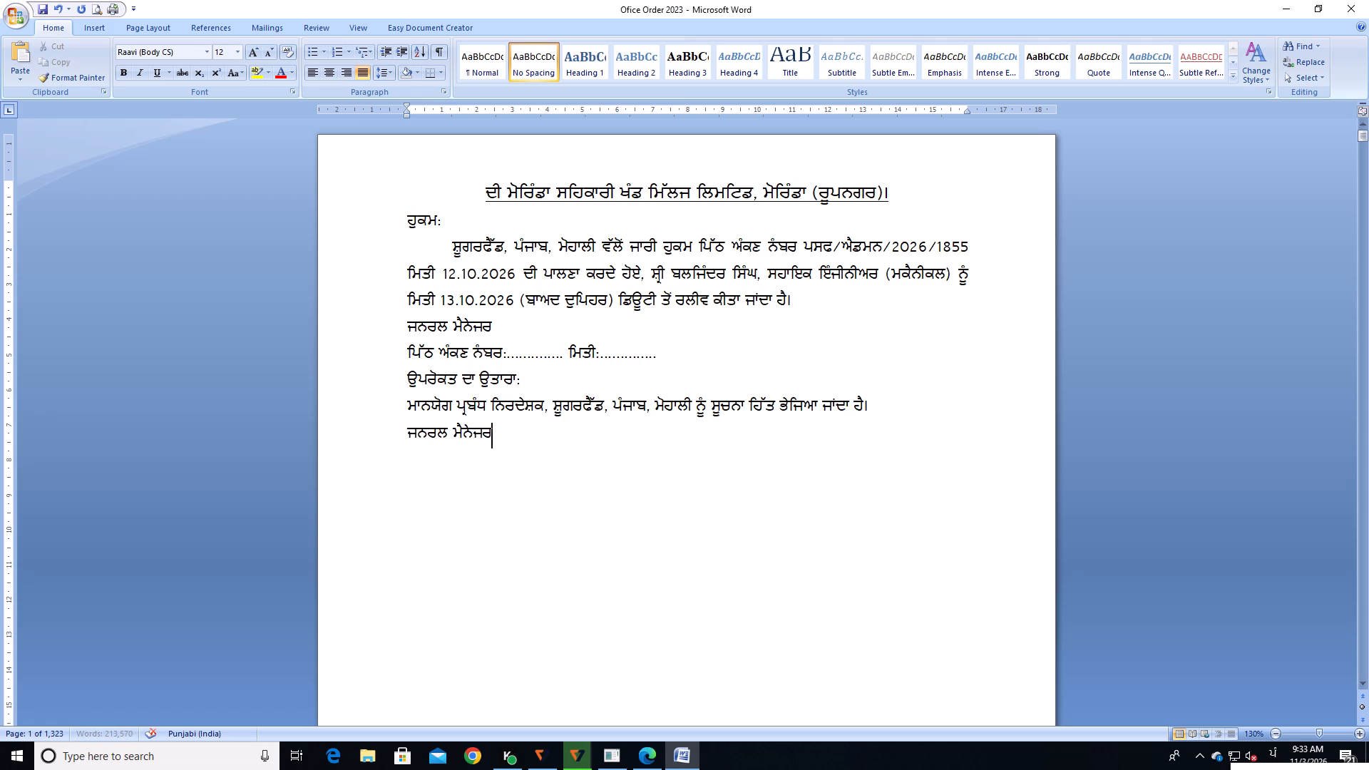
Start another endorsement line below the second "ਜਨਰਲ ਮੈਨੇਜਰ" with the words "ਪਿੱਠ ਅੰਕਣ".
key(Return)
text(ਪਿ)
text(ੱਛ)
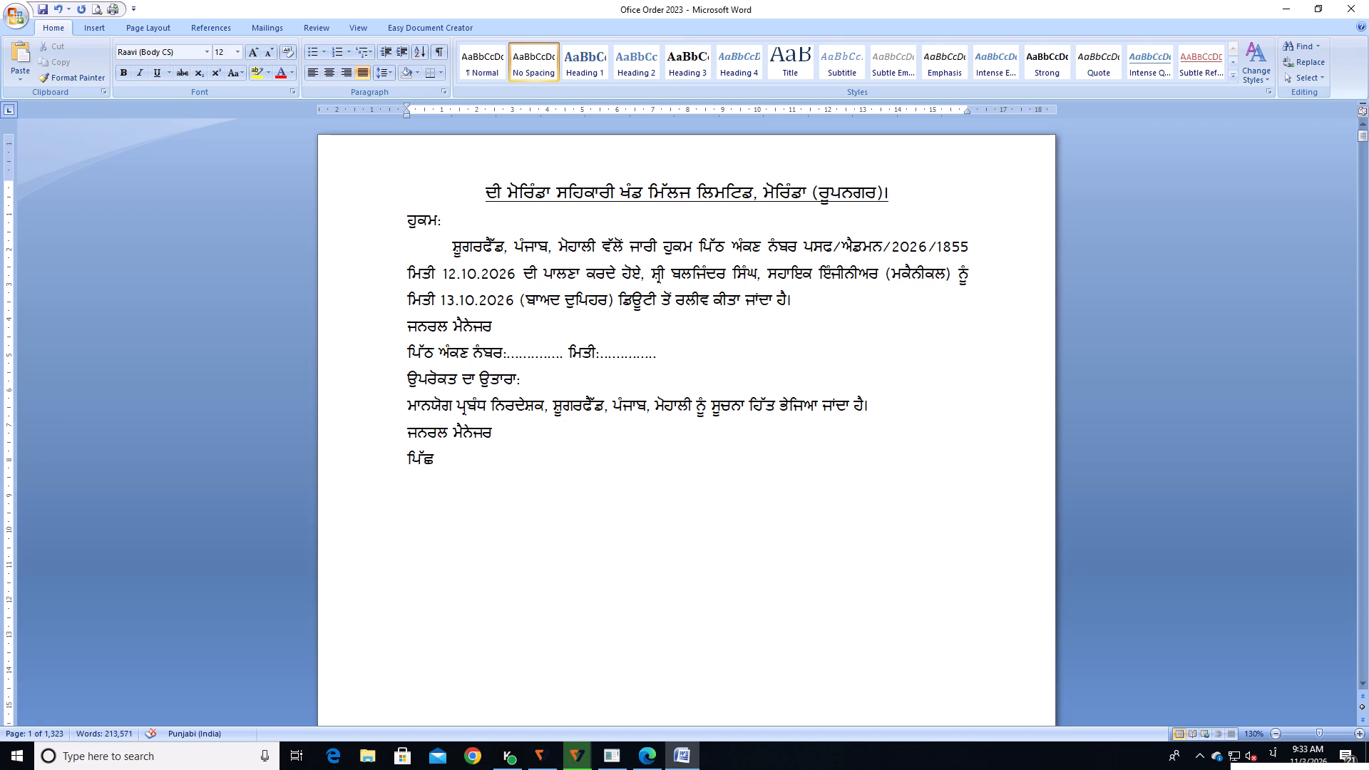
key(BackSpace)
text(ਠ ਅੰਕਣ)
key(space)
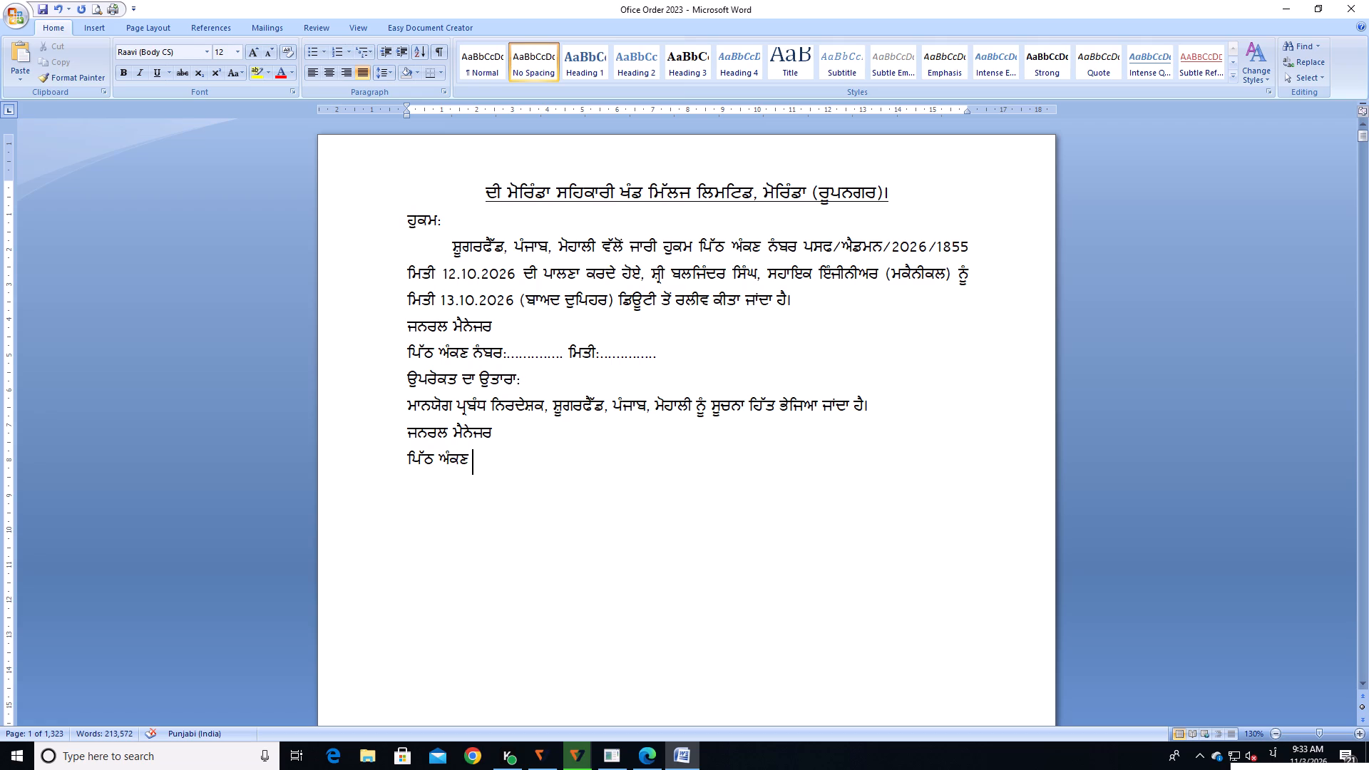
Copy the complete "ਪਿੱਠ ਅੰਕਣ ਨੰਬਰ" and "ਮਿਤੀ" line with its dotted blanks and insert it below the second "ਜਨਰਲ ਮੈਨੇਜਰ".
key(Up)
key(Up)
key(Up)
key(Up)
key(Up)
key(Down)
key(Home)
key(shift+End)
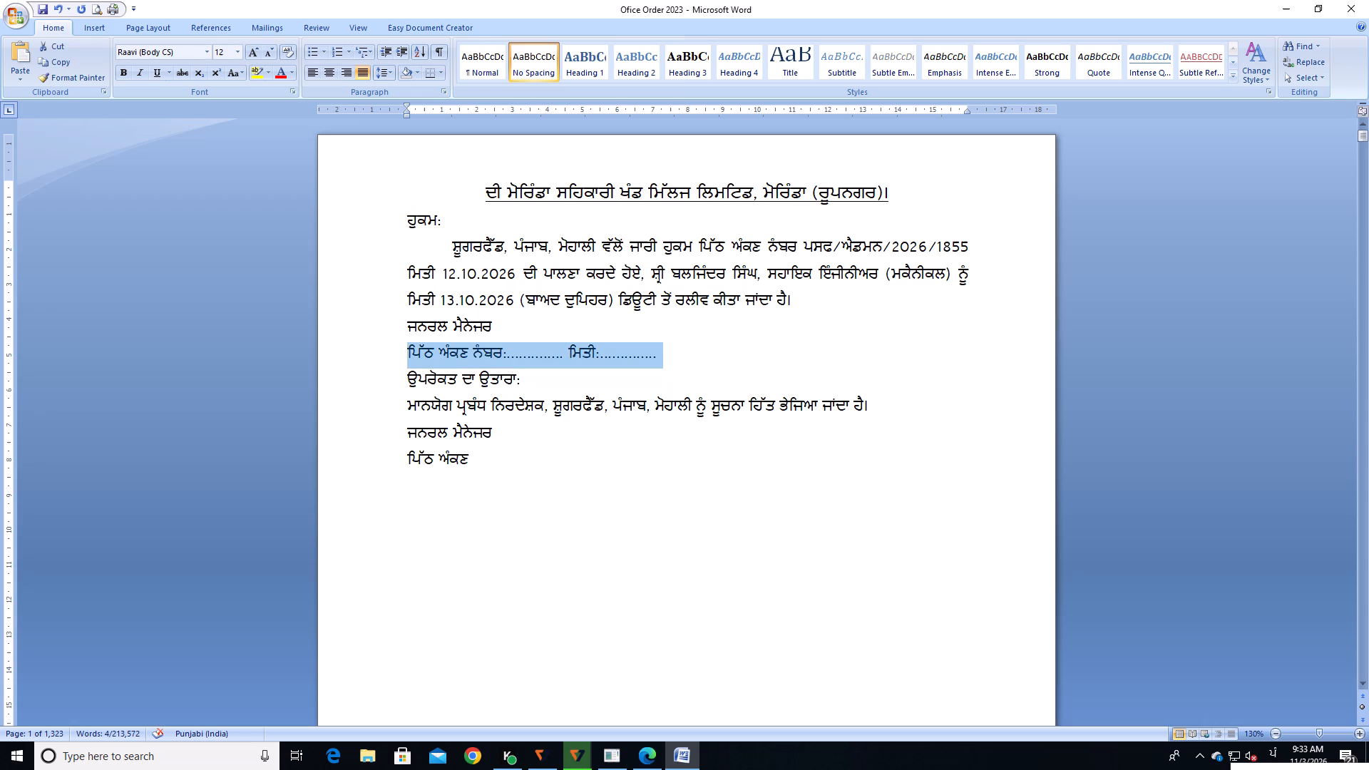
key(ctrl+c)
key(Down)
key(Down)
key(Down)
key(Down)
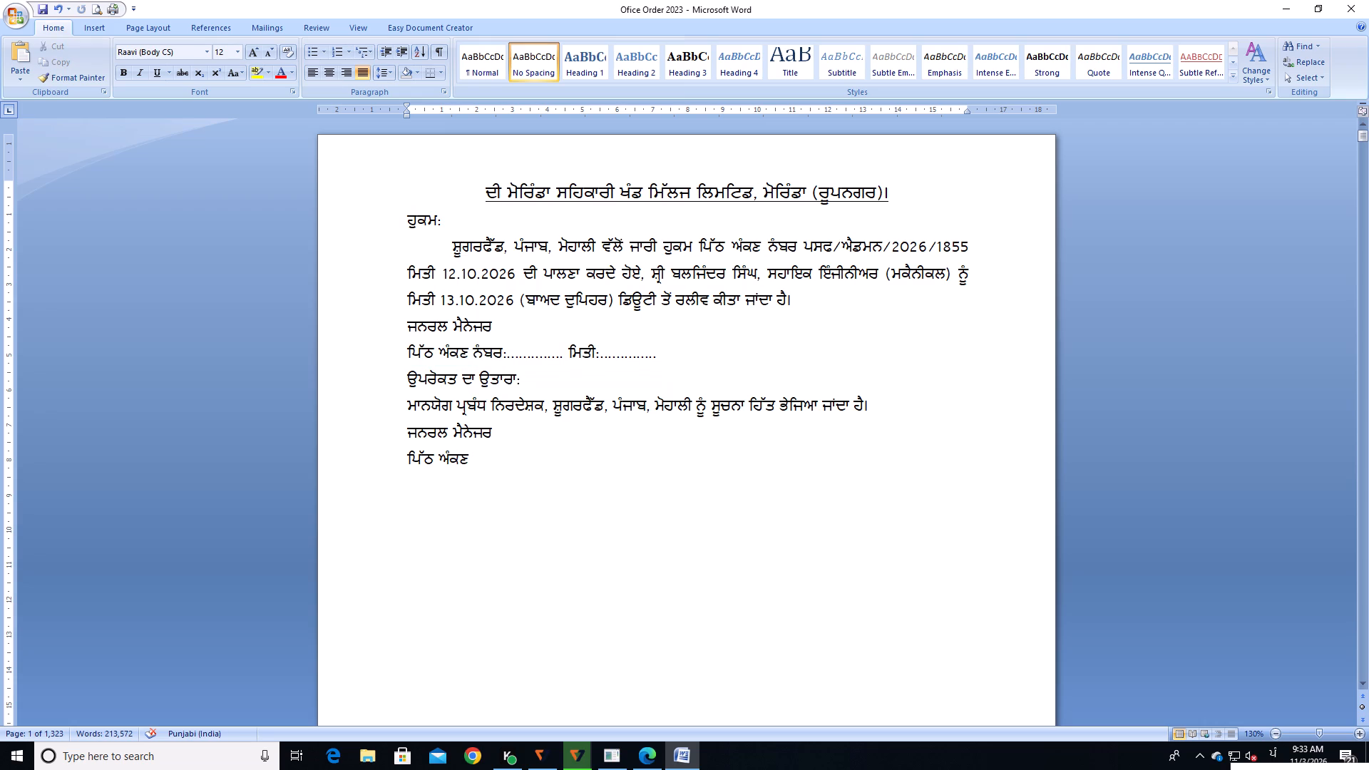
key(Home)
key(ctrl+v)
Delete the leftover words "ਪਿੱਠ ਅੰਕਣ" below the copied endorsement number and date line.
key(shift+End)
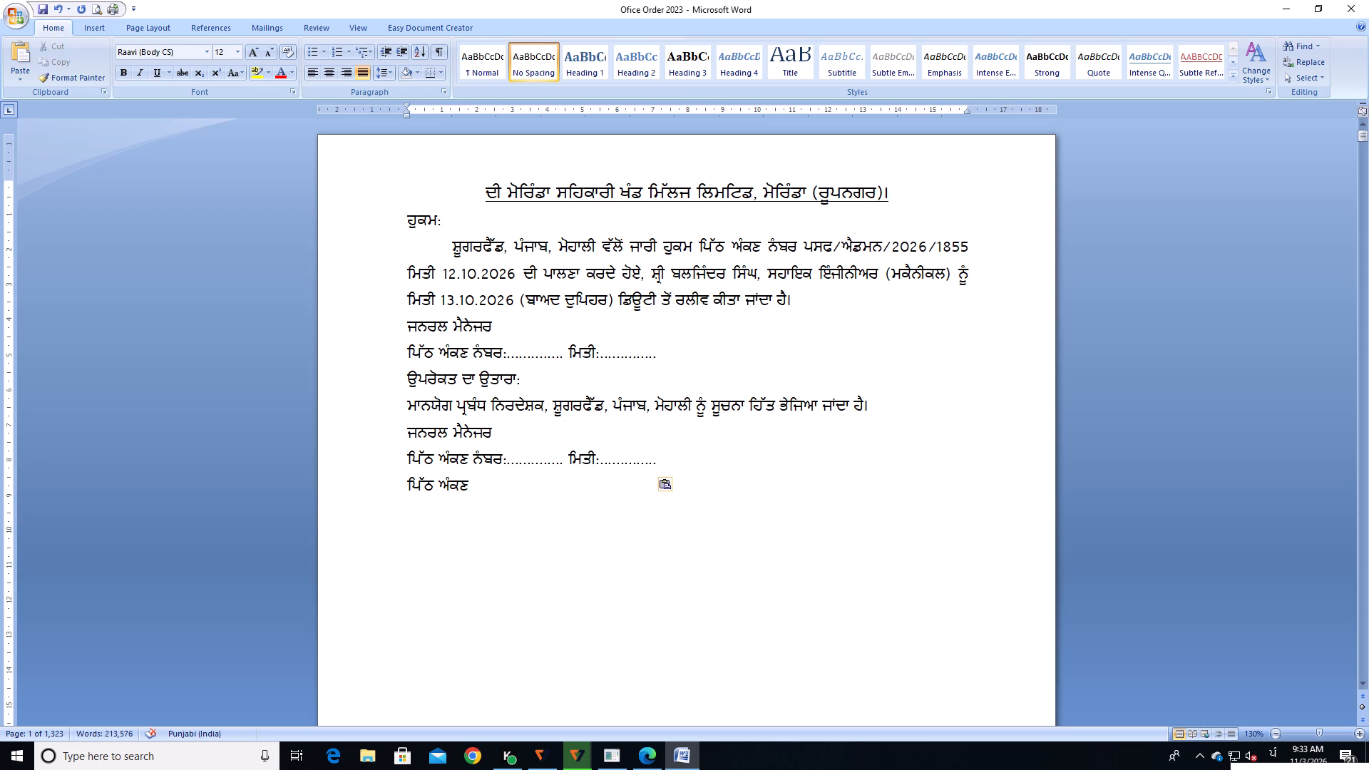
key(Delete)
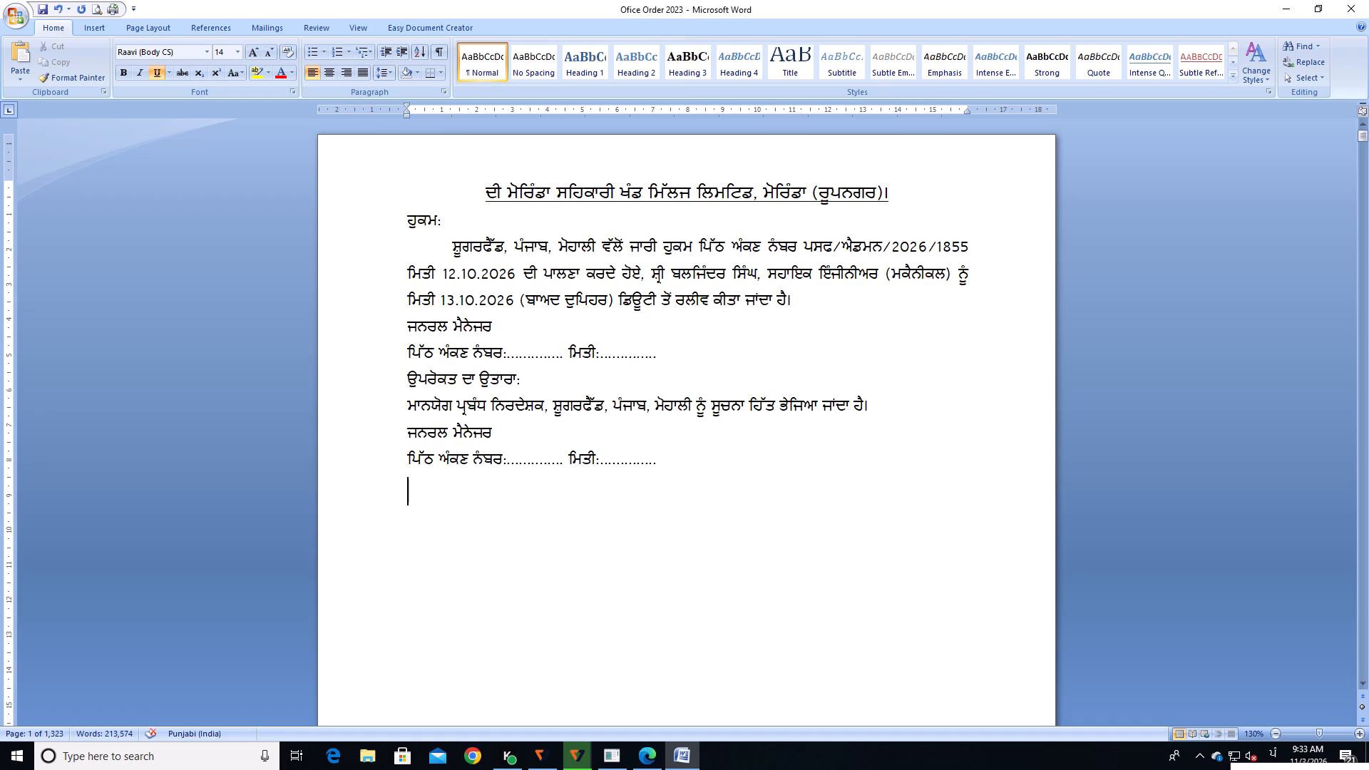
Below the second endorsement number line, add the sentence "ਉਪਰੋਕਤ ਦਾ ਉਤਾਰਾ ਹੇਠ ਲਿਖਿਆ ਨੂੰ ਸੂਚਨਾ ਅਤੇ ਪਾਲਣਾ ਹਿੱਤ ਭੇਜਿਆ ਜਾਂਦਾ ਹੈ।".
text(ਉਪ)
key(Up)
key(End)
key(Return)
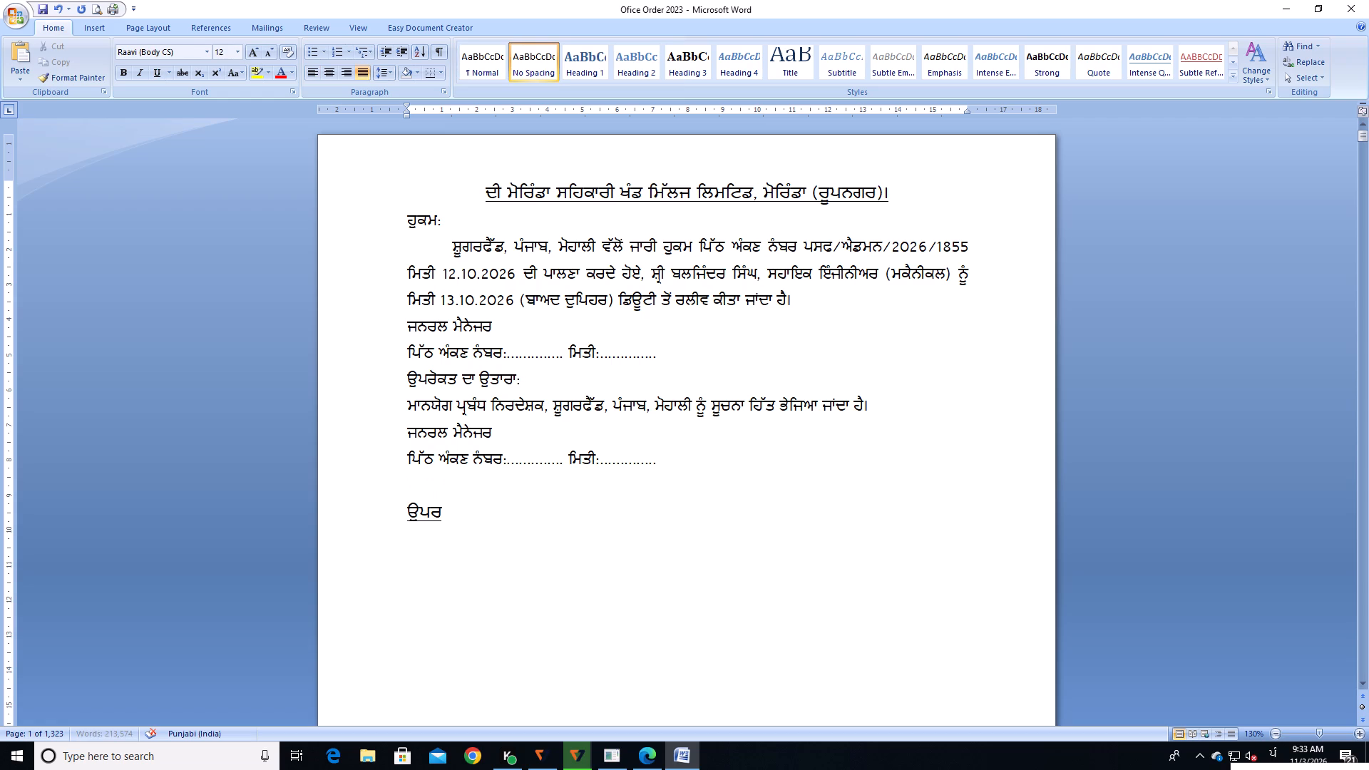
text(ਉਪਰੋਕਤ ਦਾ ਉਤਾਰਾ)
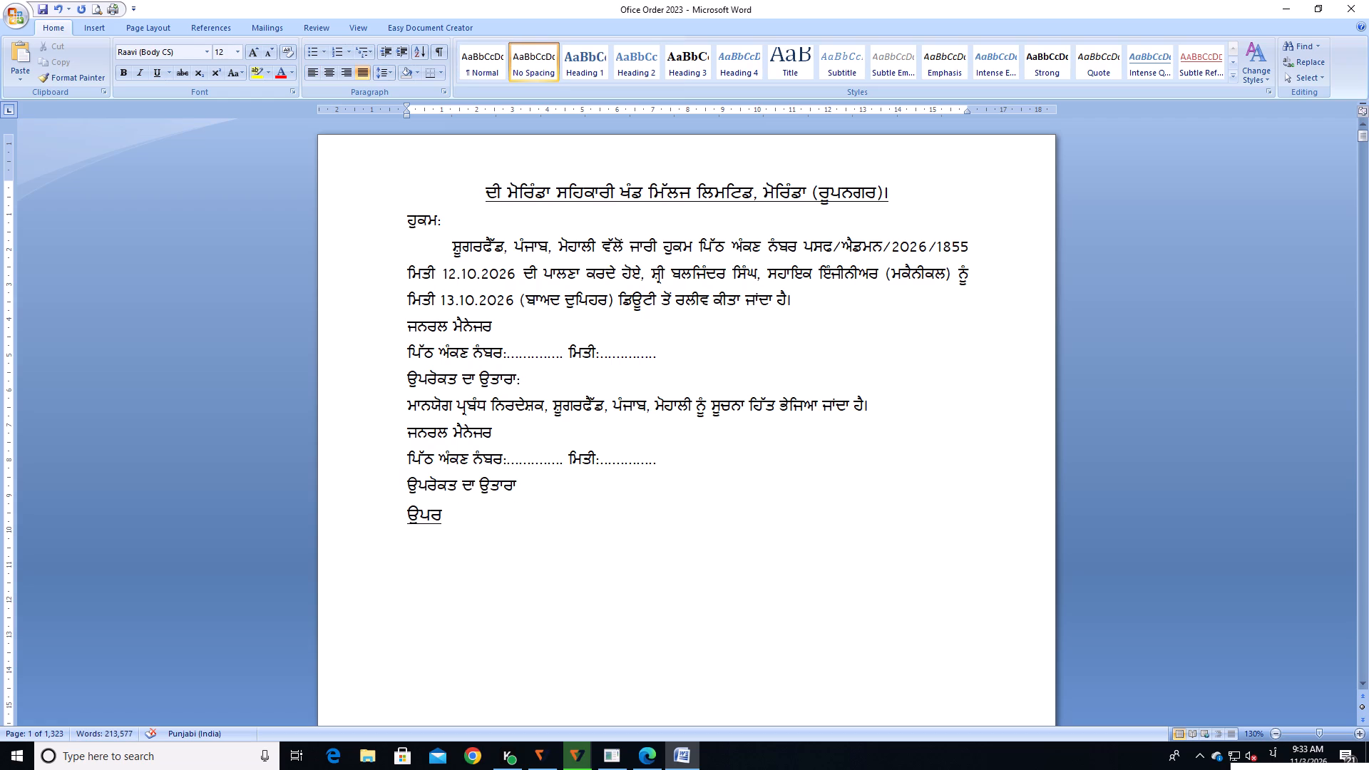
key(space)
text(ਹੇਠ ਲਿਖਿਆ ਨੂੰ ਸੂਟ)
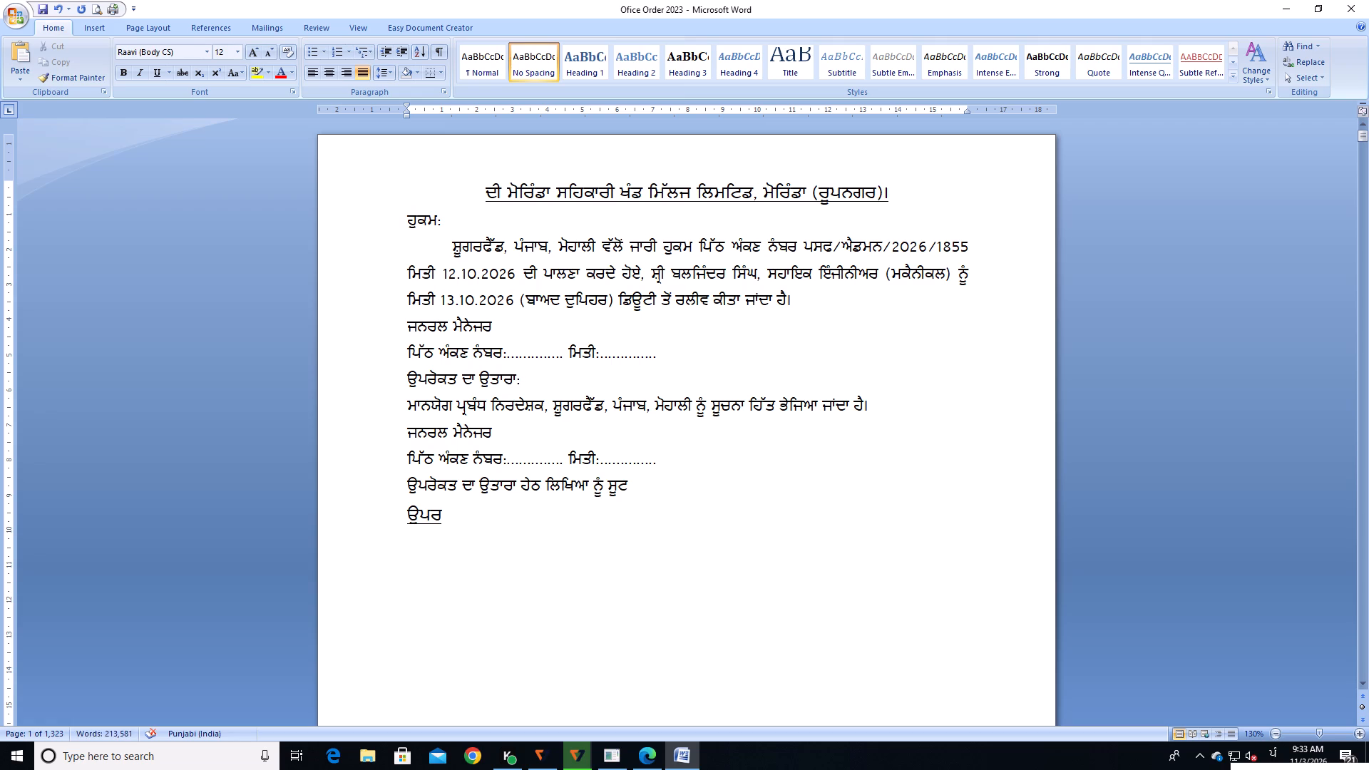
key(BackSpace)
text(ਚਨਾ ਅਤੇ)
key(space)
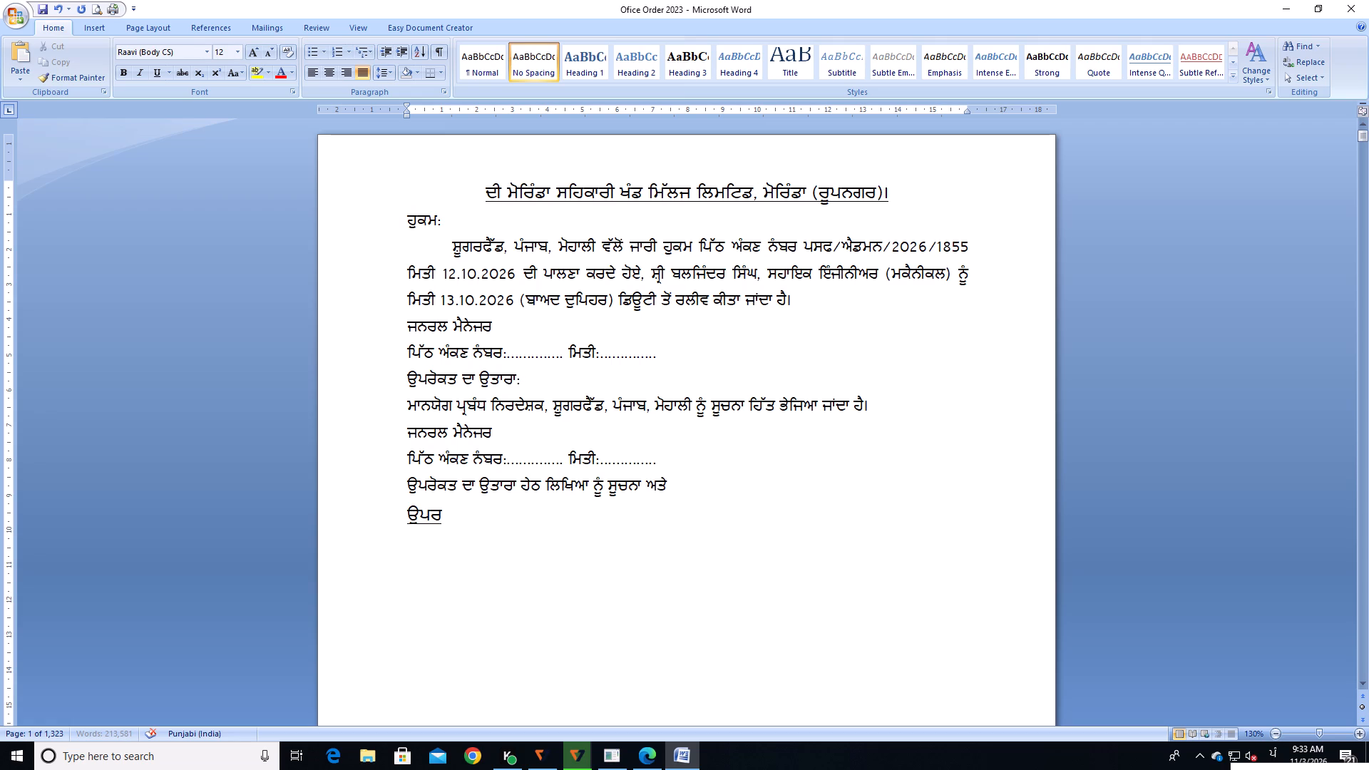
text(ਪਾਲਣਾ ਹਿੱਤ ਭੇਜਿਆ ਜਾਂਦਾ ਹੈ।)
key(Return)
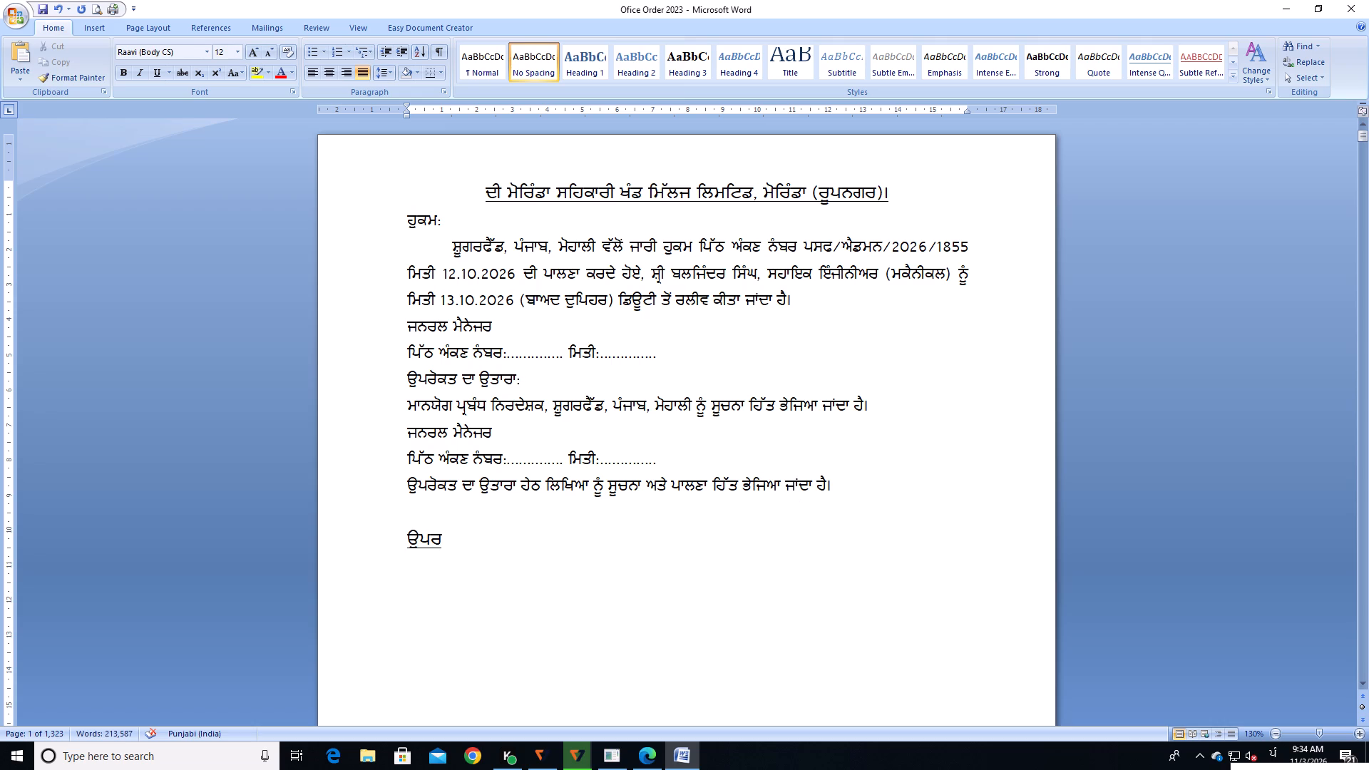
Enter the first copy recipient, numbered 1, as "ਸਾਰੇ ਵਿਭਾਗਾਂ ਦੇ ਮੁੱਖੀ ਅਤੇ ਸੈਕਸ਼ਨ ਇੰਚਾਰਜ" on the line below the forwarding sentence.
text(1.)
key(period)
text(ਸਾ)
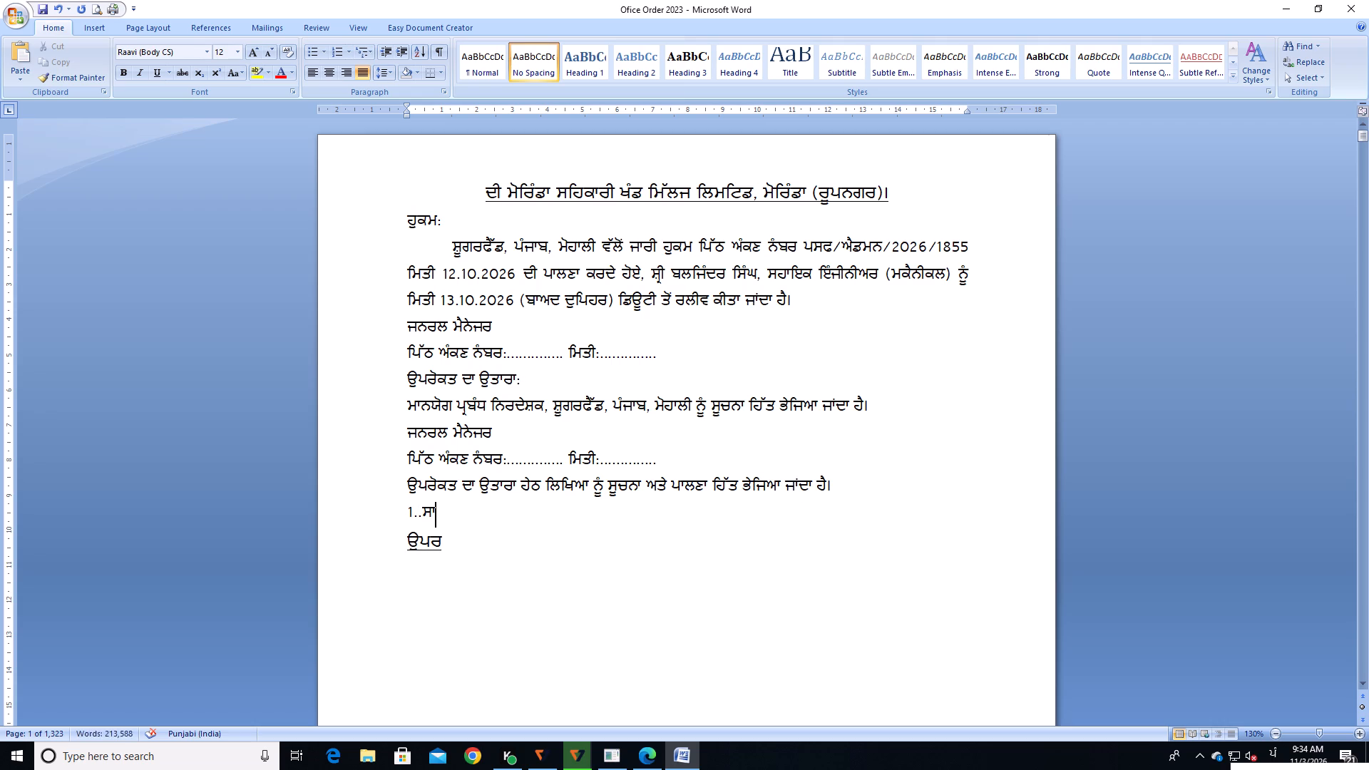
text(ਰੇ ਵਿਭਾਗਾਂ ਦੇ)
key(space)
text(ਮੁੱਖੀ ਅਤੇ ਸੈਕਸ਼ਨ ਇੰਚਾਰਜ)
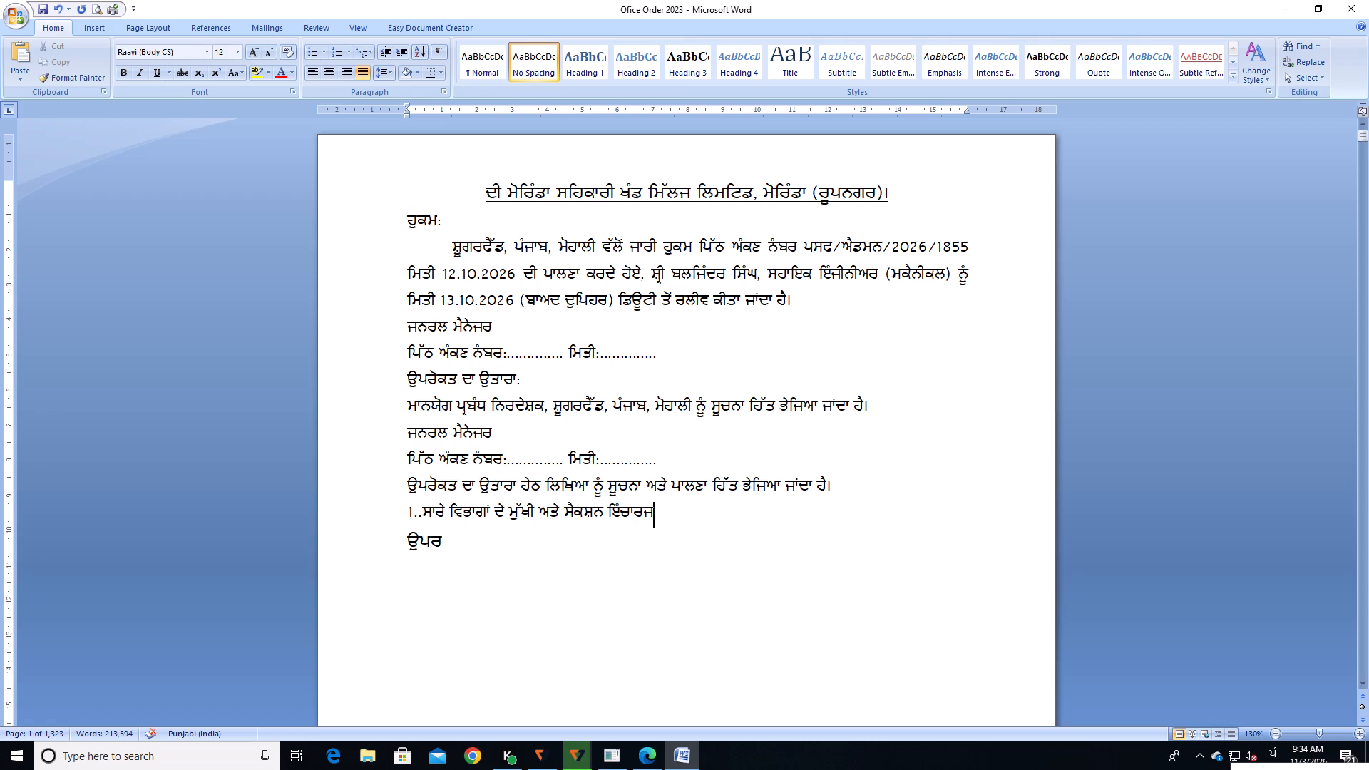
Start the second copy recipient on the same line, spaced after the first, with "2. ਆਫਿਸ ਸੁਪ".
key(Tab)
text(2. ਆਫਿਸ ਸੁਪ)
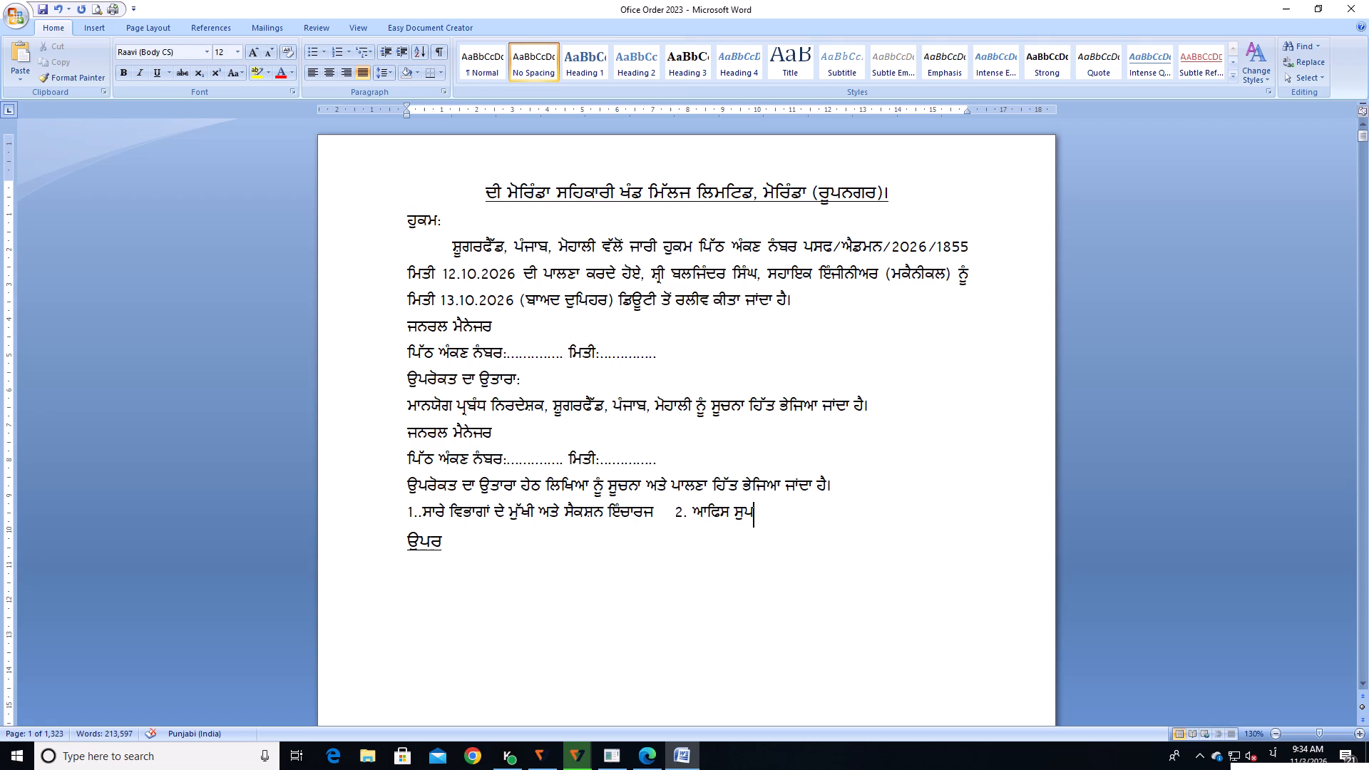
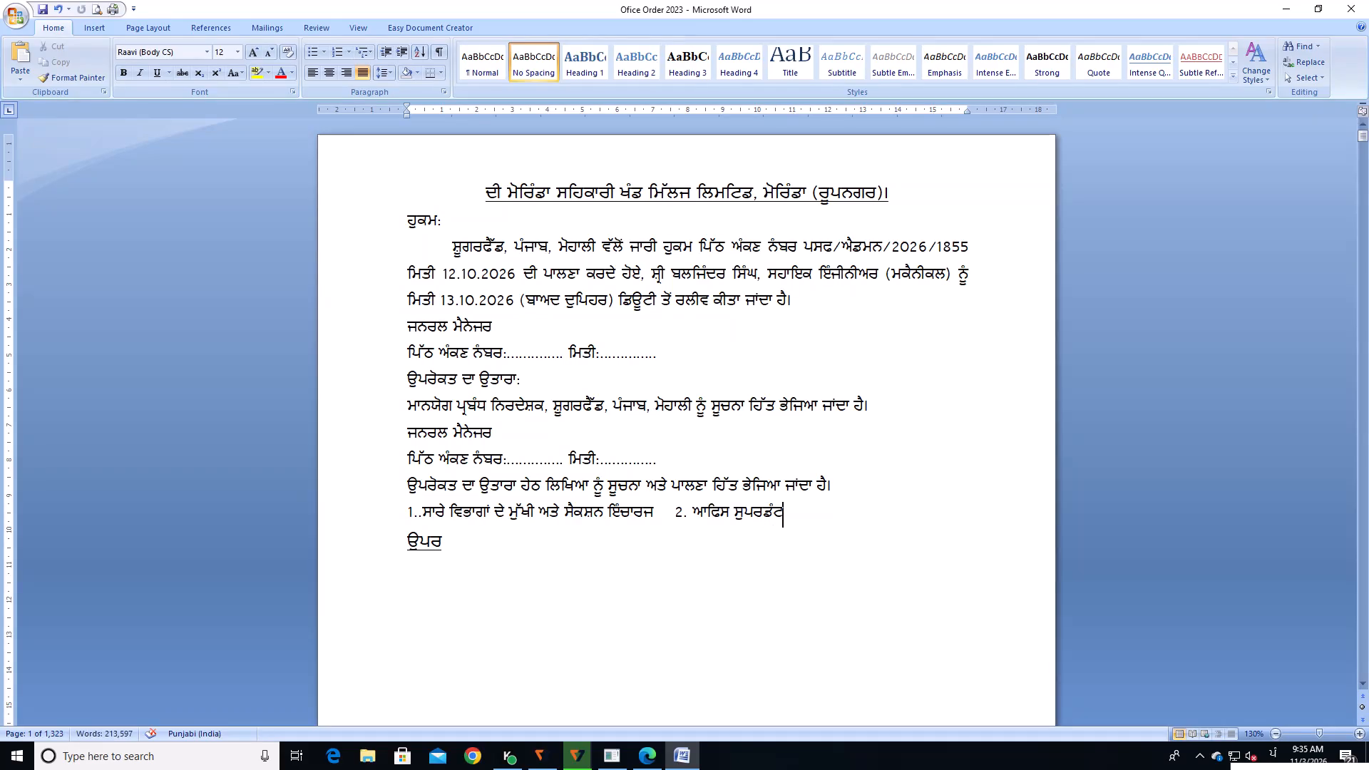
Add the third copy recipient on the same line, spaced after the second, as "3. ਮੁੱਖ ਸਮਾਂ ਵਾਚਕ".
key(Tab)
text(3.)
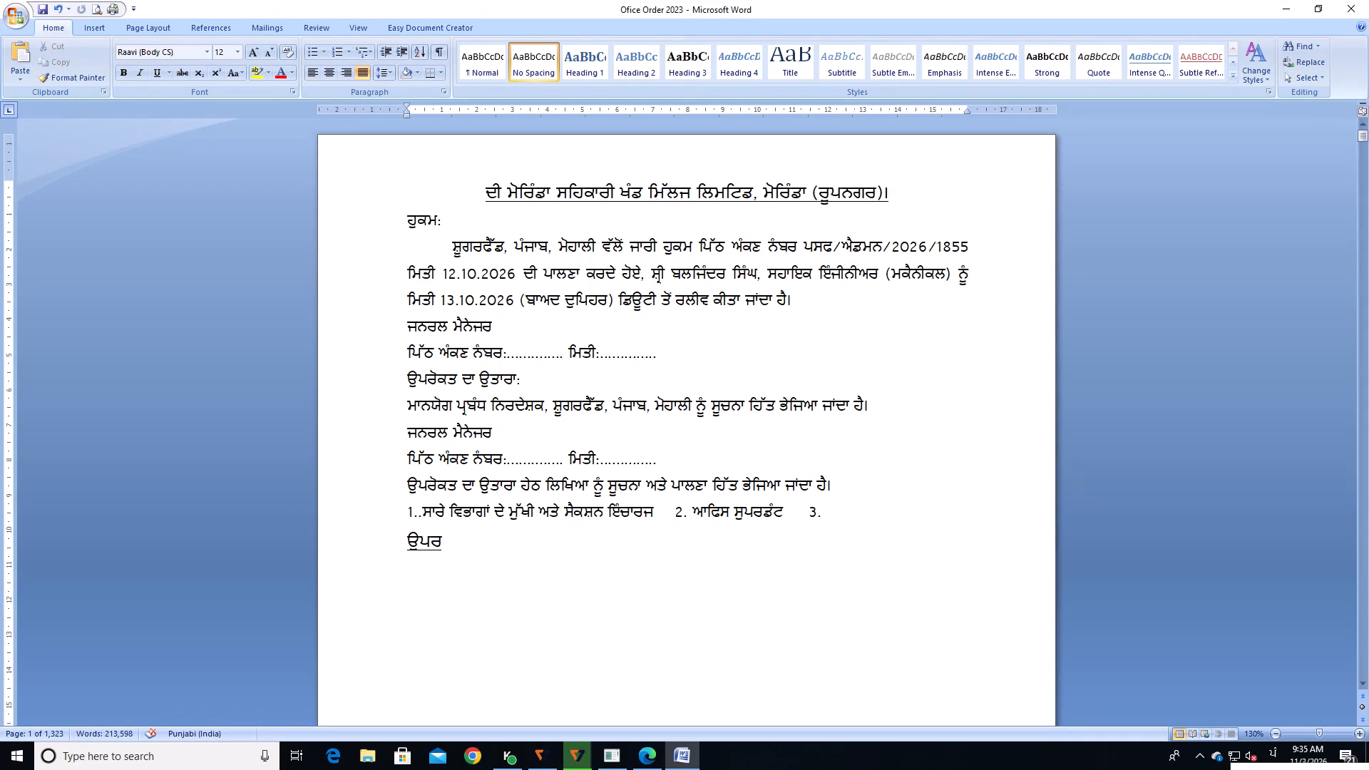
key(space)
text(ਮੁੱਖ ਸਾ)
key(BackSpace)
text(ਮਾਂ ਵਾਕ)
key(BackSpace)
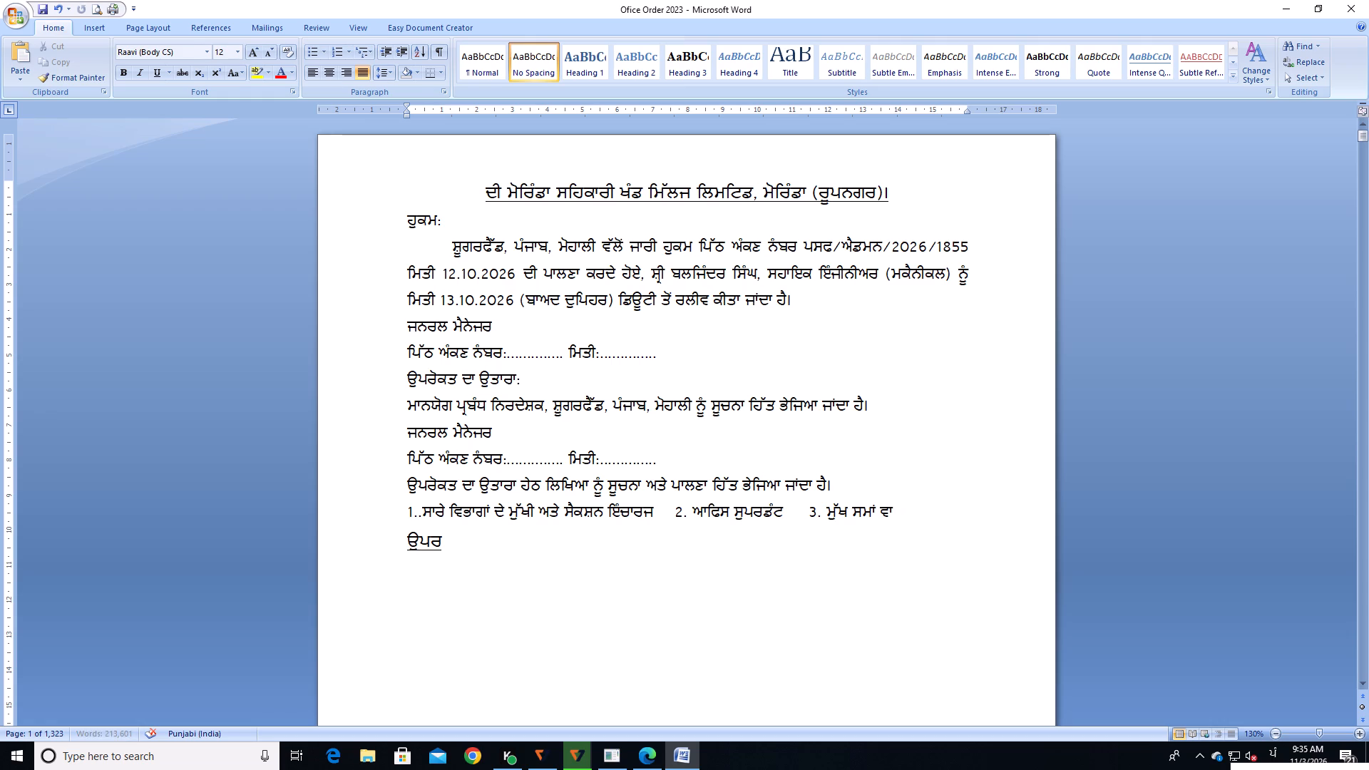
text(ਚਕ)
Enter the fourth copy recipient on a new line as "4. ਸਟੋਰ ਕੀਪਰ".
key(Return)
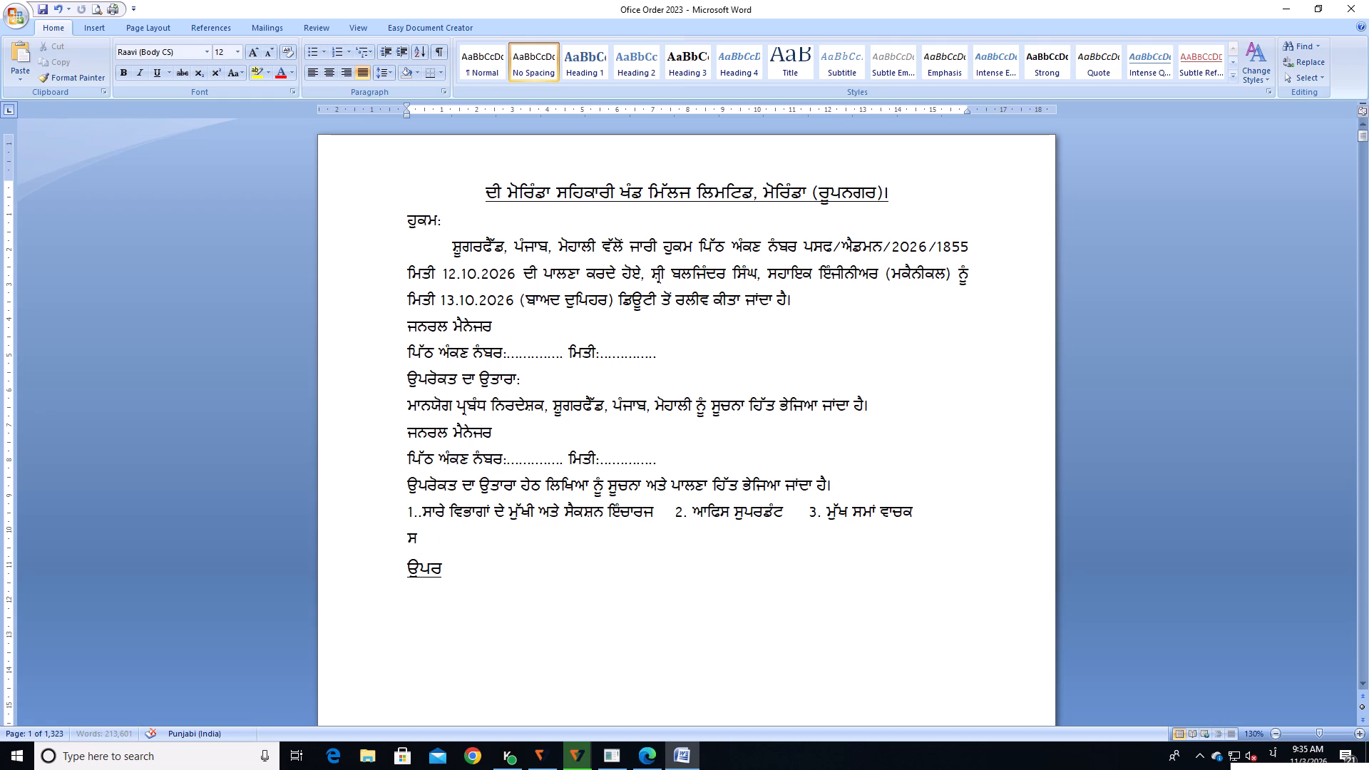
key(BackSpace)
text(4. ਸਟੋਕ)
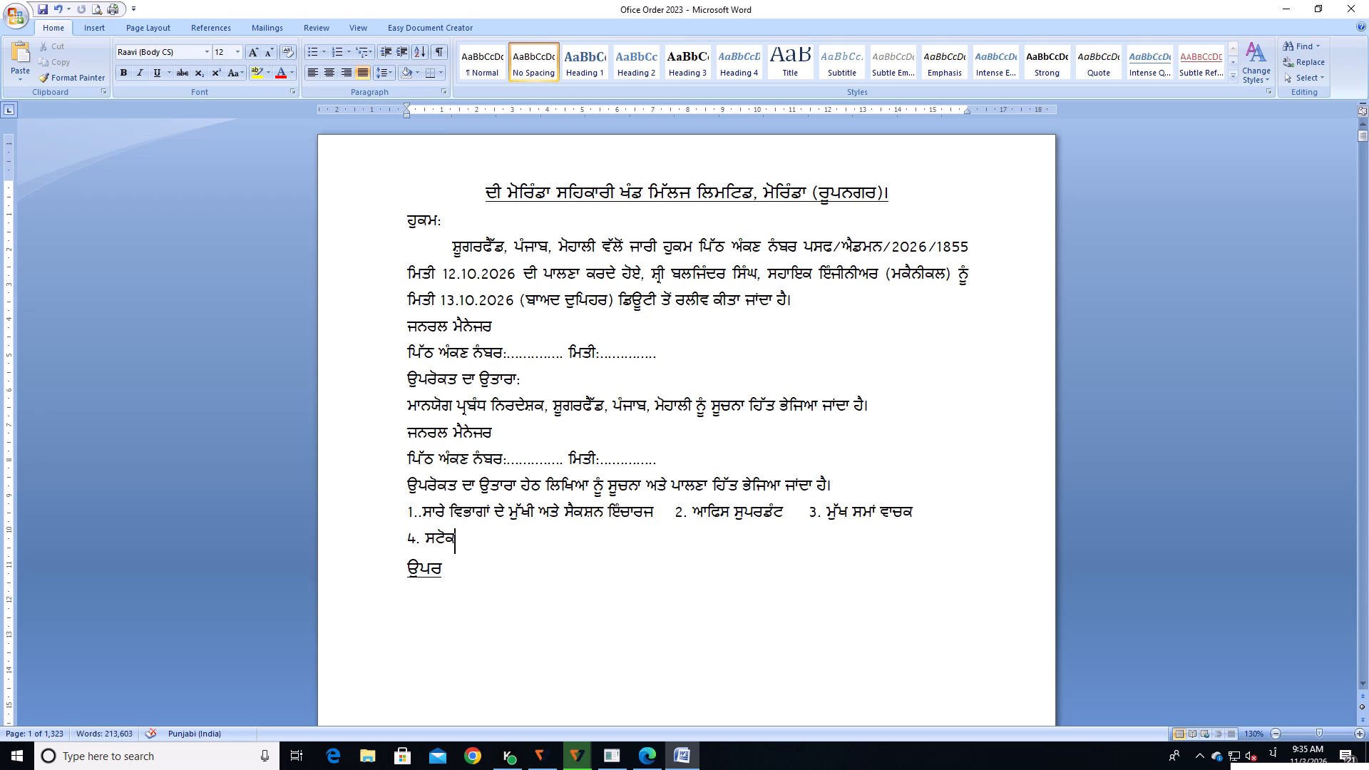
key(space)
key(BackSpace)
key(BackSpace)
text(ਰ ਕੀਪਰ)
Add the fifth and sixth copy recipients on the same line, tabbed apart, as "5. ਸੁਰੱਖਿਆ ਦਫਤਰ" and "6. ਅਮਲਾ ਸਹਾਇਕ".
key(Tab)
text(5. ਸੁਰੱਖਿਆ ਦਫਤਰ)
key(Tab)
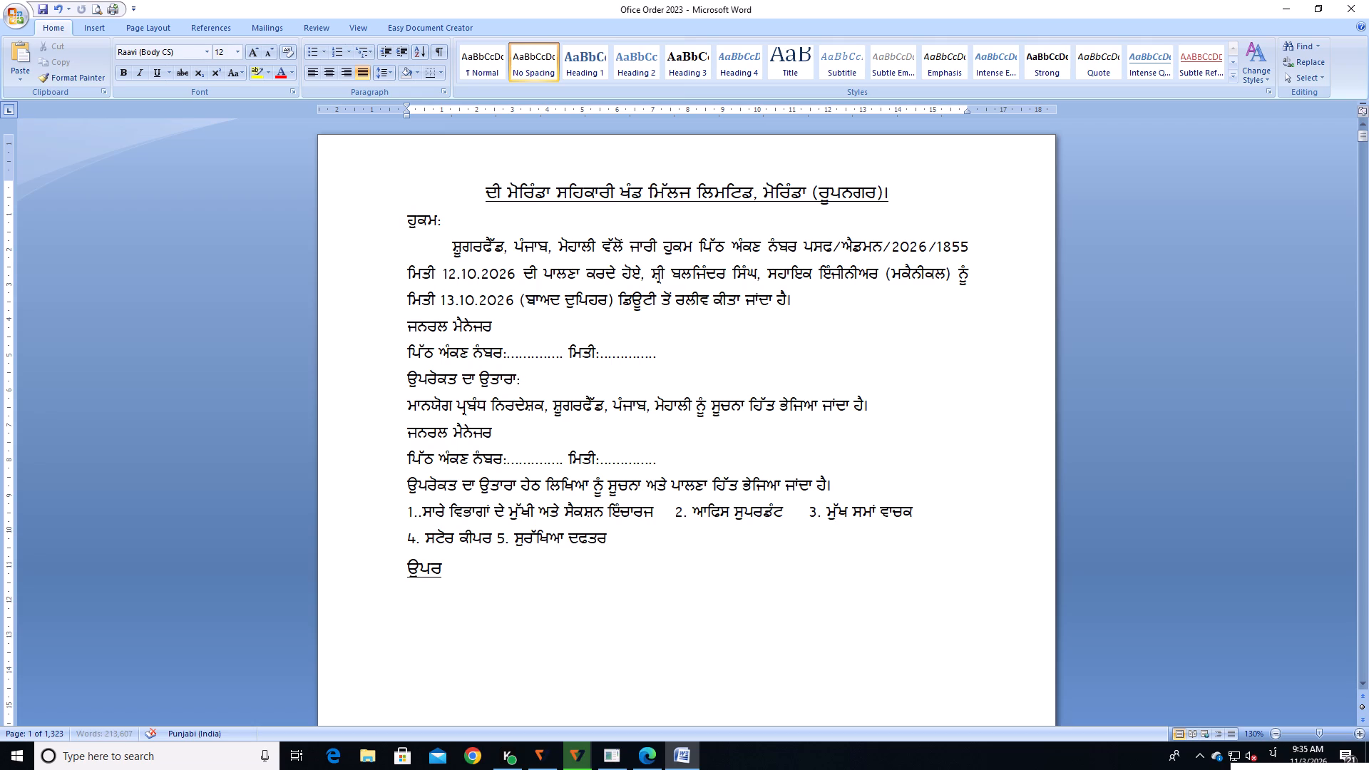
text(6. ਅਮਲਾ ਸਹਾਇਕ)
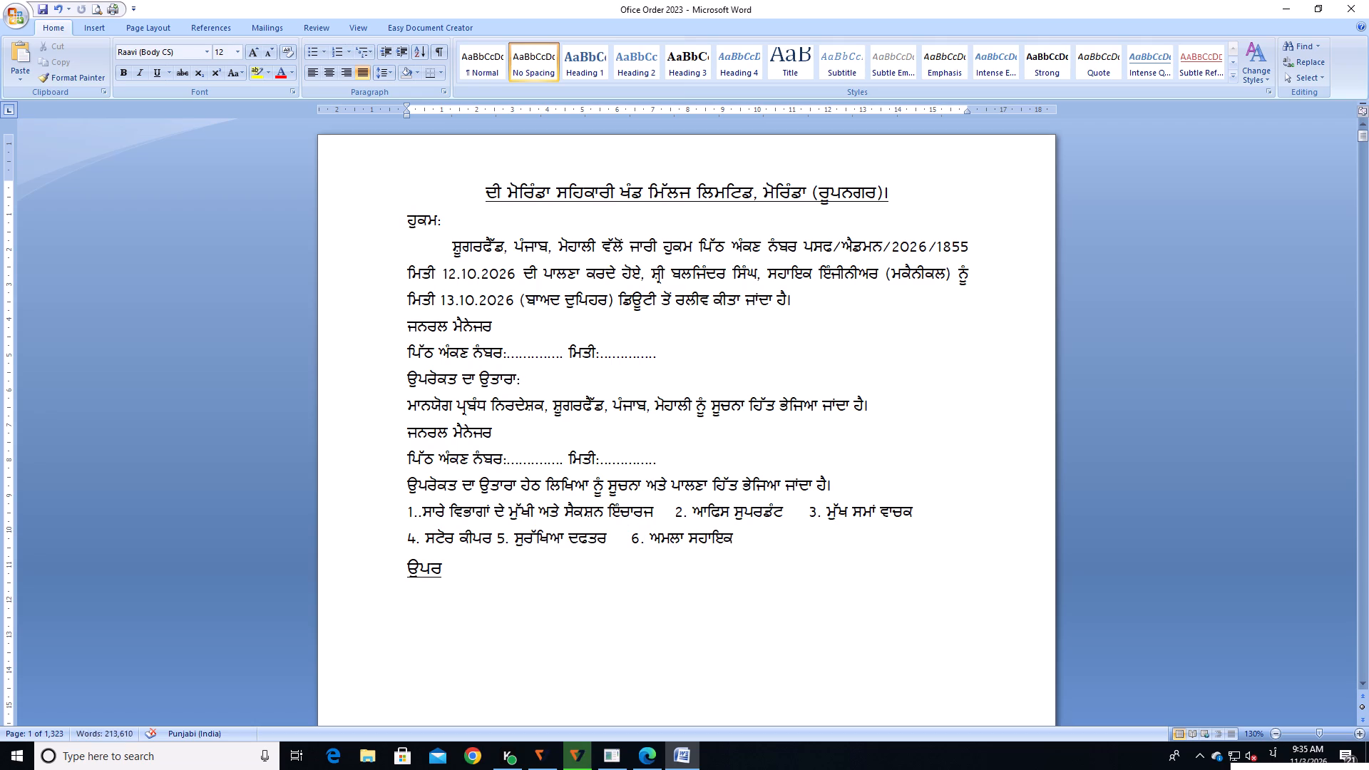
Add the seventh copy recipient on the same line, spaced after the sixth, as "7. ਸਬੰਧਤ ਅਧਿਕਾਰੀ".
key(Tab)
text(7. ਸਬੰਧੀਤ)
key(BackSpace)
key(BackSpace)
text(ਤ ਅਧਿਕਾਰੀ)
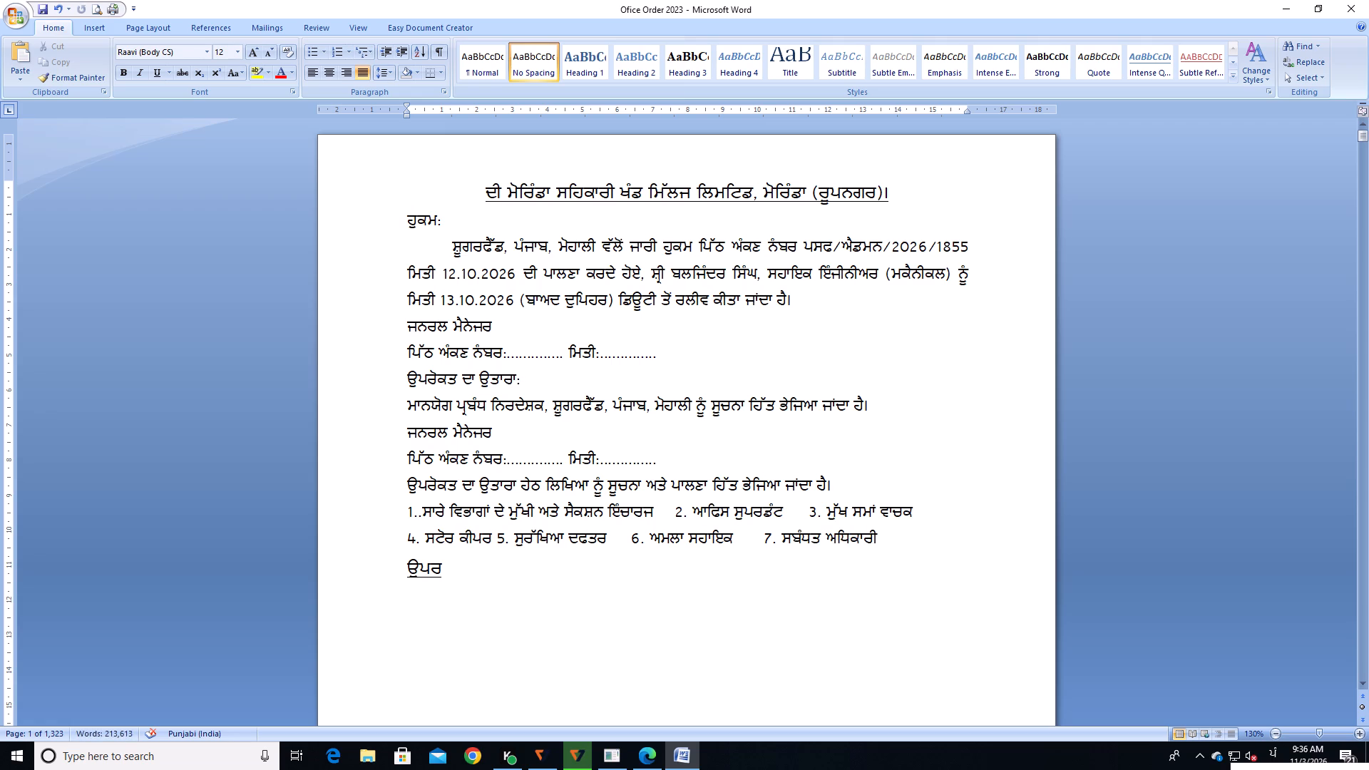
Add the closing signature line "ਜਨਰਲ ਮੈਨੇਜਰ" below the recipient list, leaving one blank line between them.
key(Return)
key(Return)
text(ਡਨ)
key(BackSpace)
key(BackSpace)
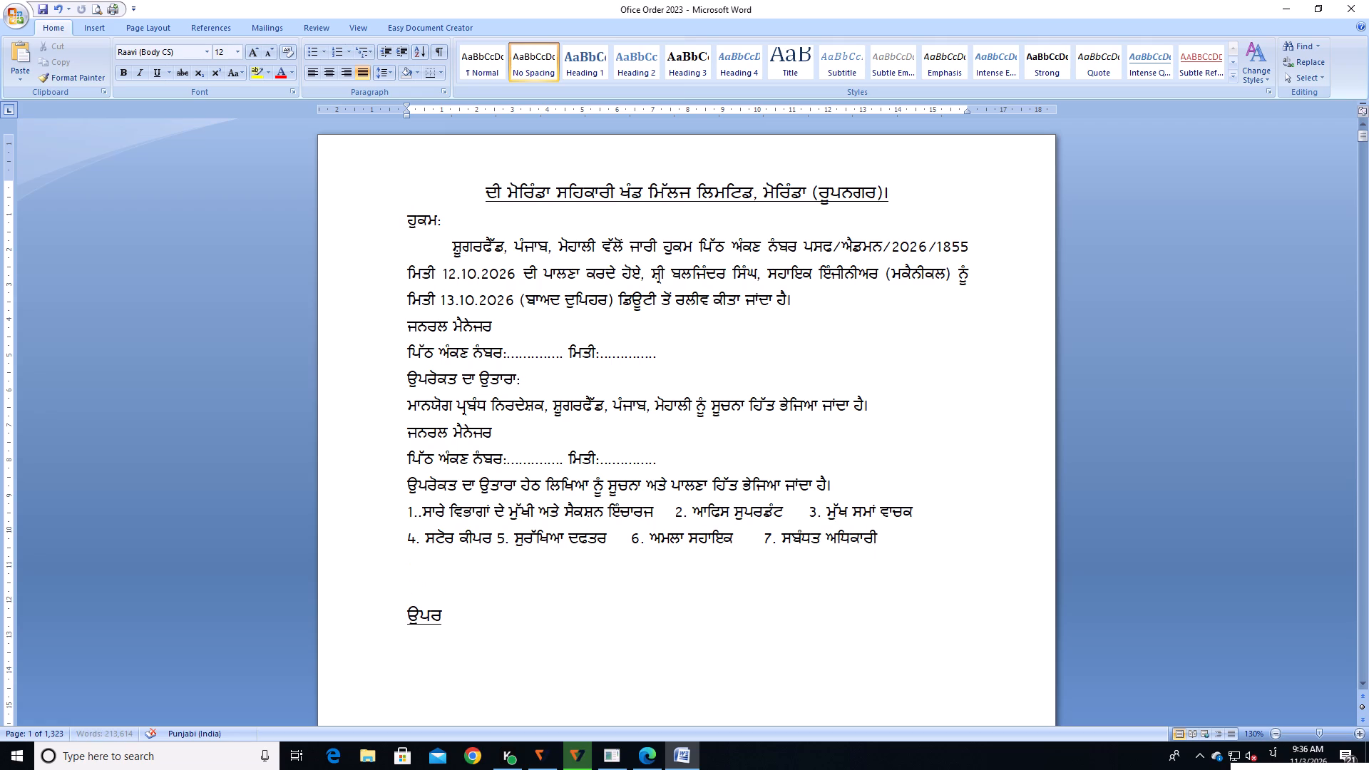
text(ਦਜ)
key(BackSpace)
key(BackSpace)
text(ਜਨਰਲ ਮੈਨੇਜਰ)
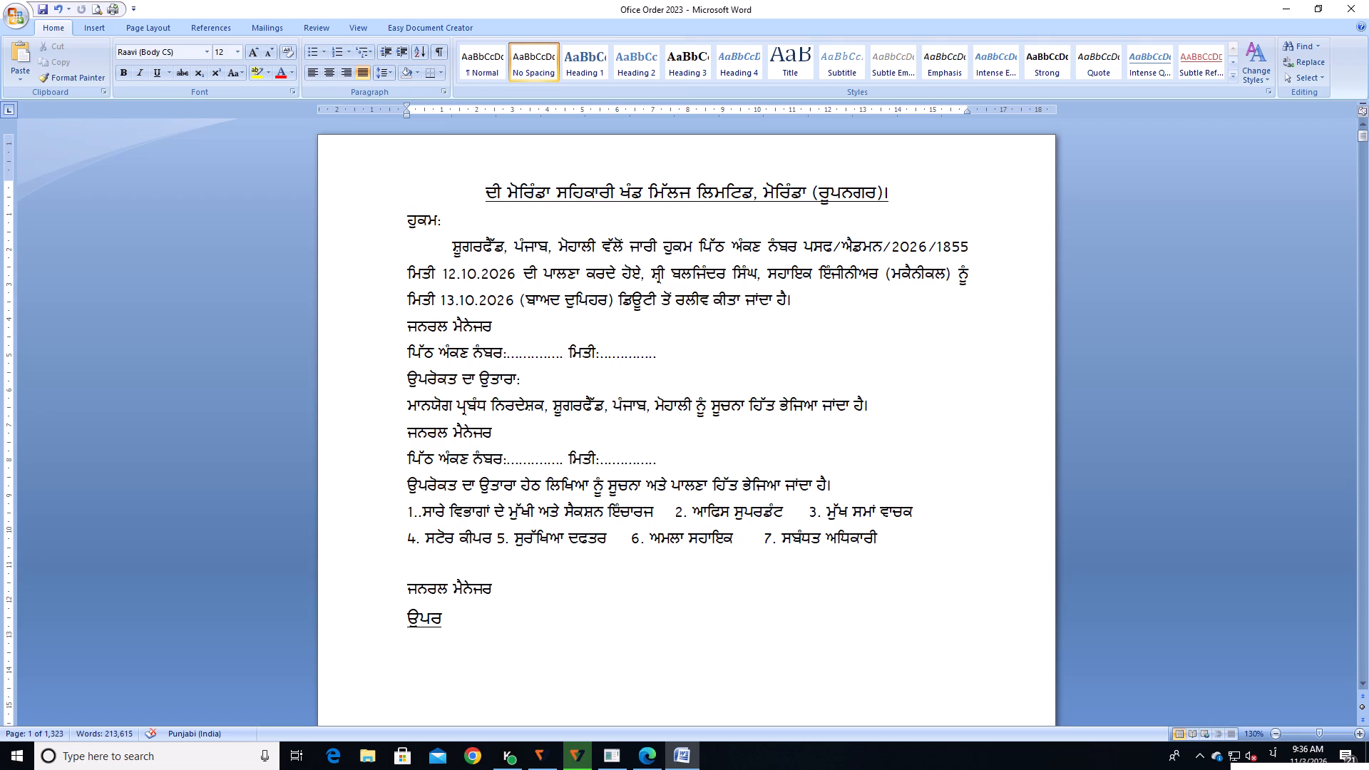
Delete the leftover underlined word "ਉਪਰ" below the closing signature line.
key(Down)
key(shift+Home)
key(Delete)
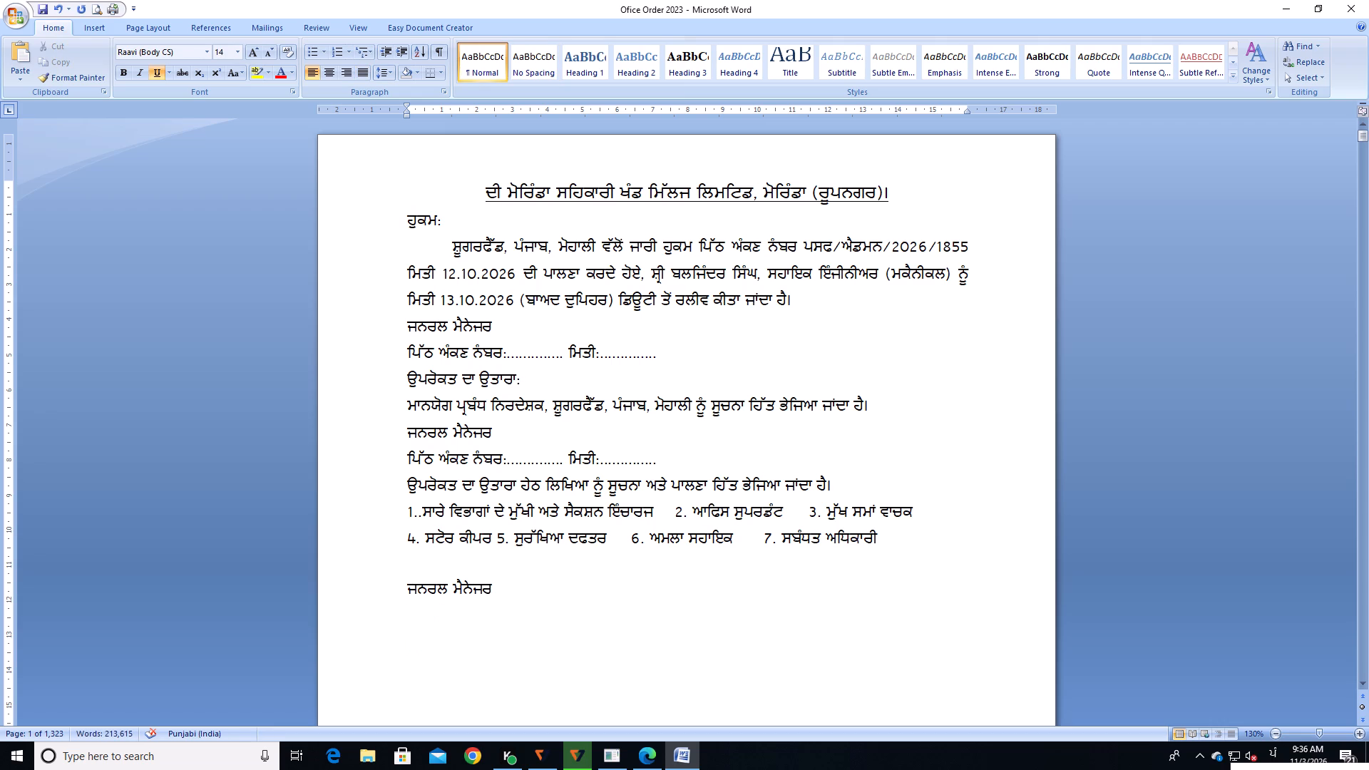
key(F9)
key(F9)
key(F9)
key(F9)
Right-align the first "ਜਨਰਲ ਮੈਨੇਜਰ" signature line, below the order paragraph.
click(477, 328)
click(348, 73)
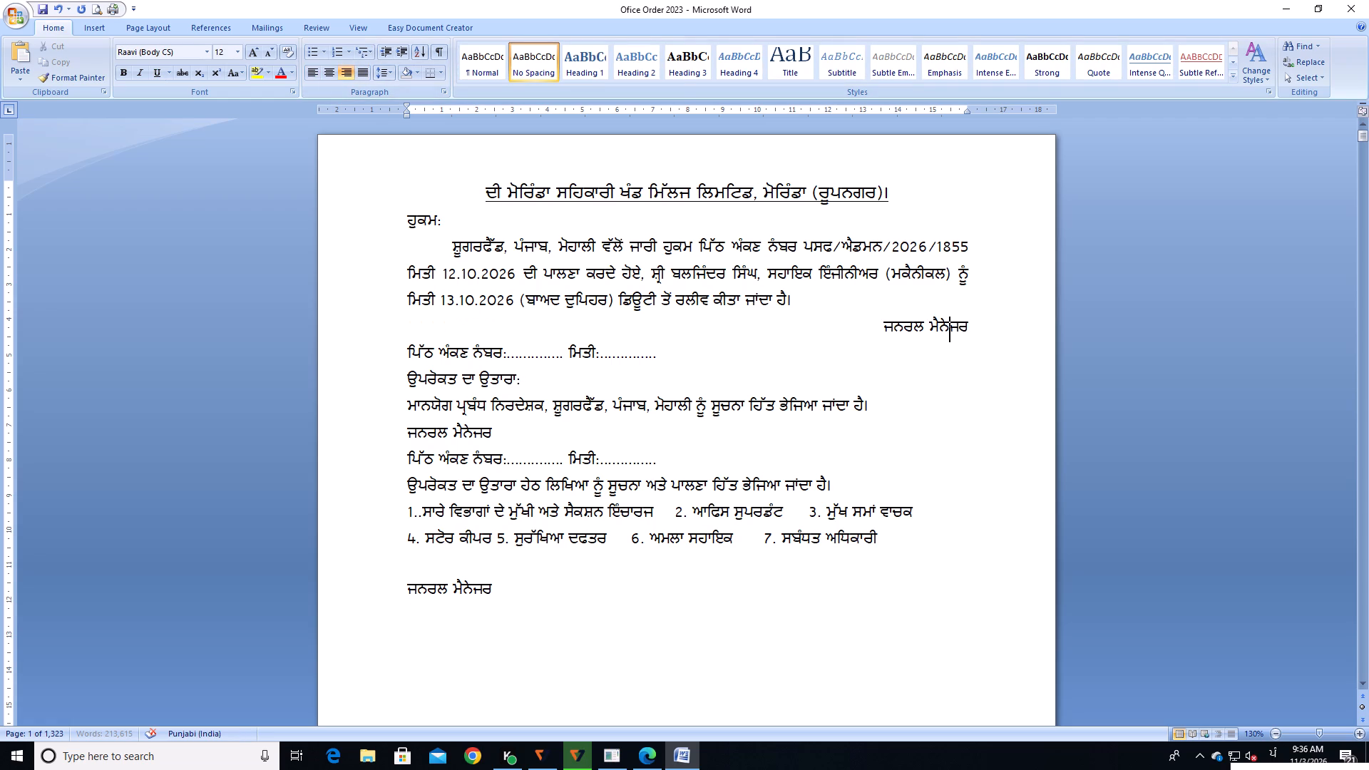
In both endorsement lines, move the "ਮਿਤੀ" date field four tabs away from the number field so the two dates line up.
click(576, 350)
click(568, 350)
key(Tab)
key(Tab)
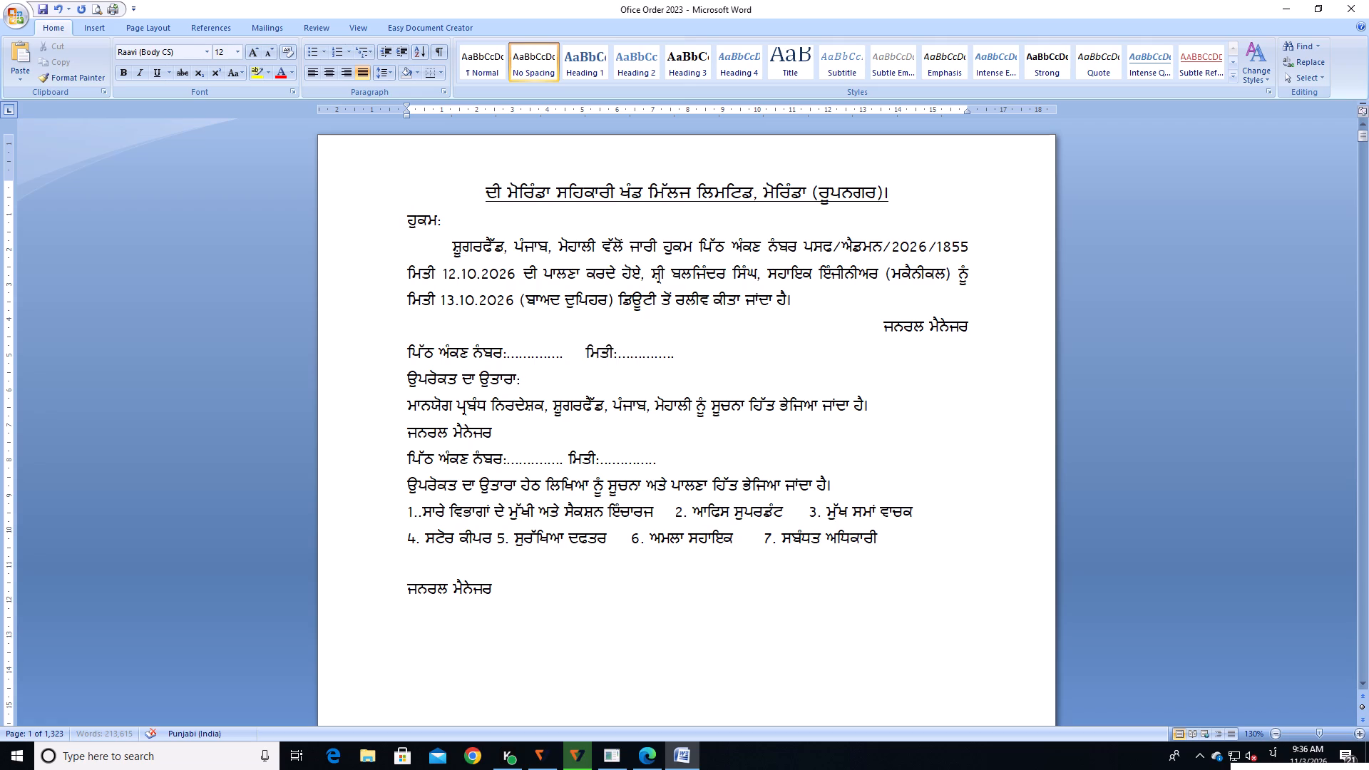
key(Tab)
key(Tab)
click(570, 457)
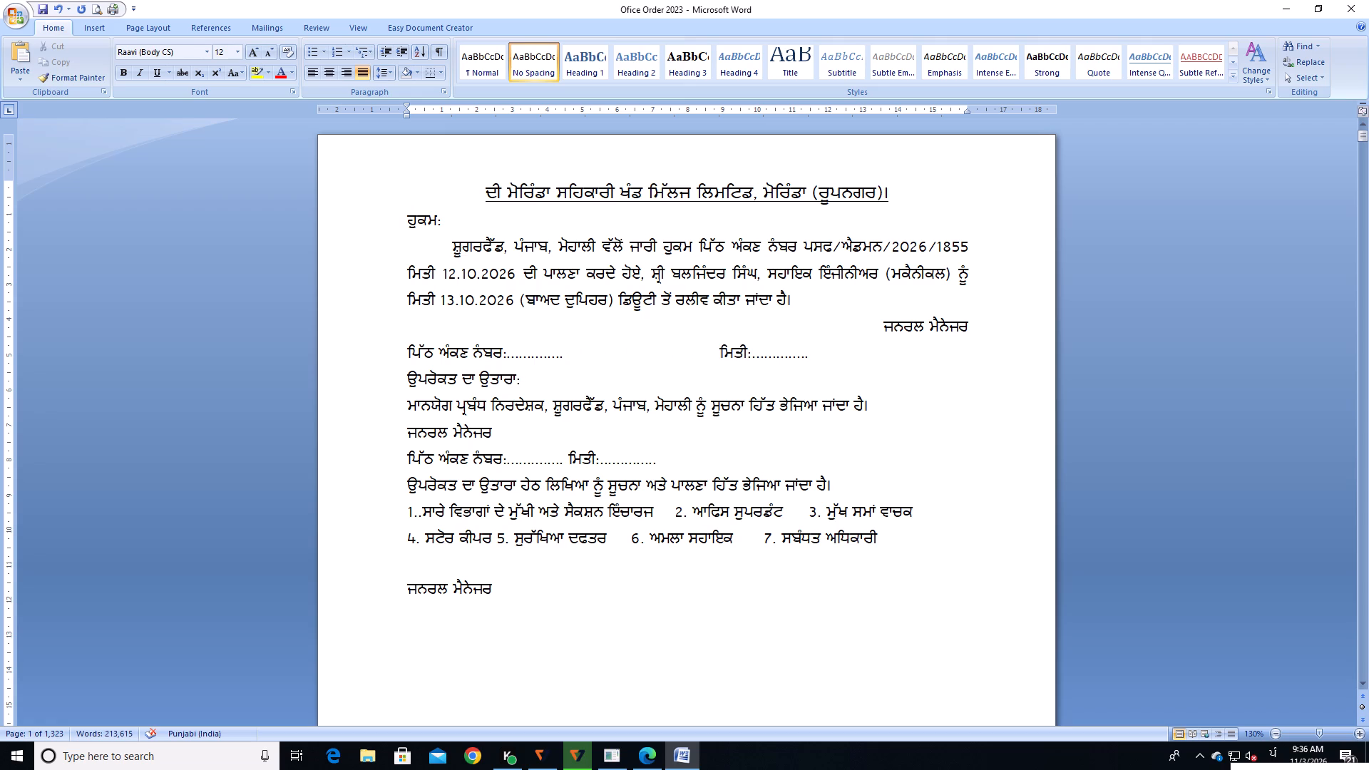
key(Tab)
key(Tab)
key(Tab)
key(Tab)
Remove the extra dot after the number 1 in the recipient list.
click(421, 517)
key(BackSpace)
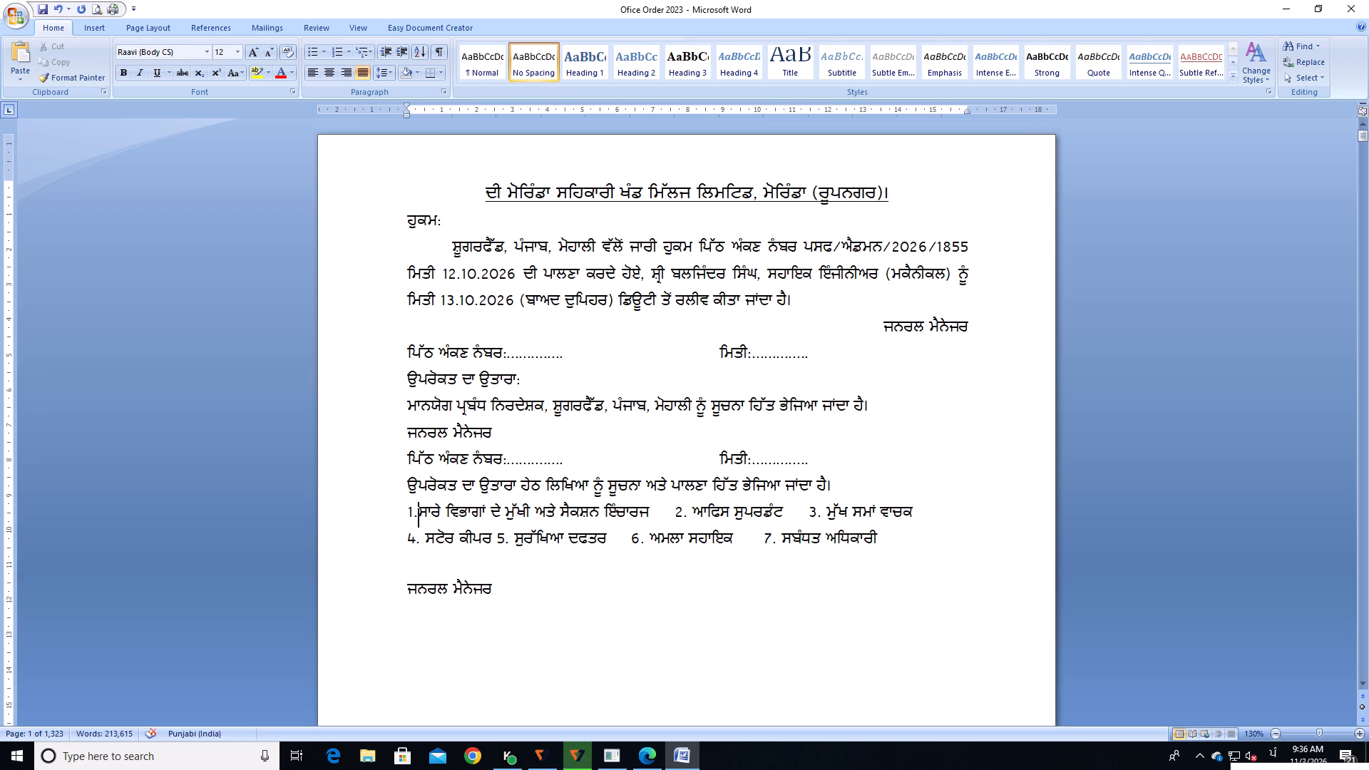
Right-align the second "ਜਨਰਲ ਮੈਨੇਜਰ" signature line and the closing one below the recipient list.
click(416, 431)
click(351, 73)
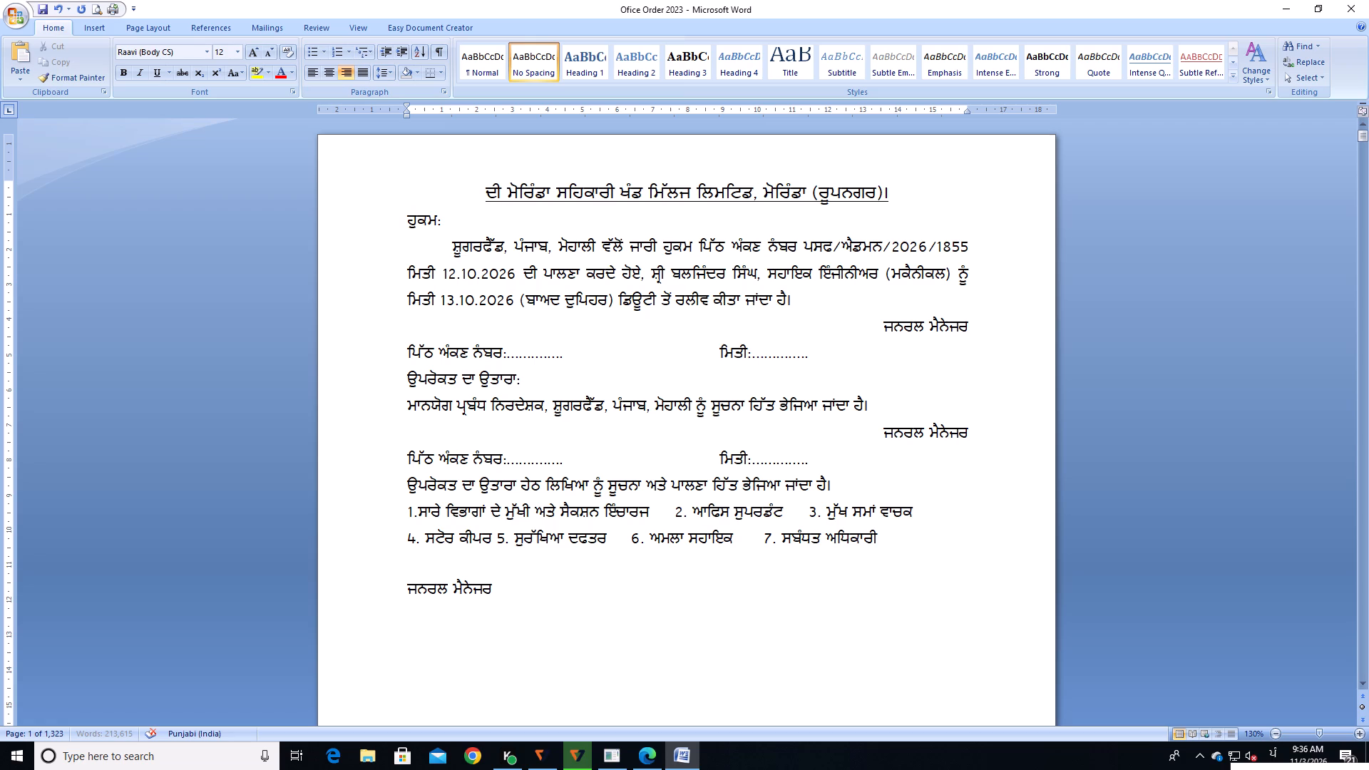
click(468, 586)
click(347, 76)
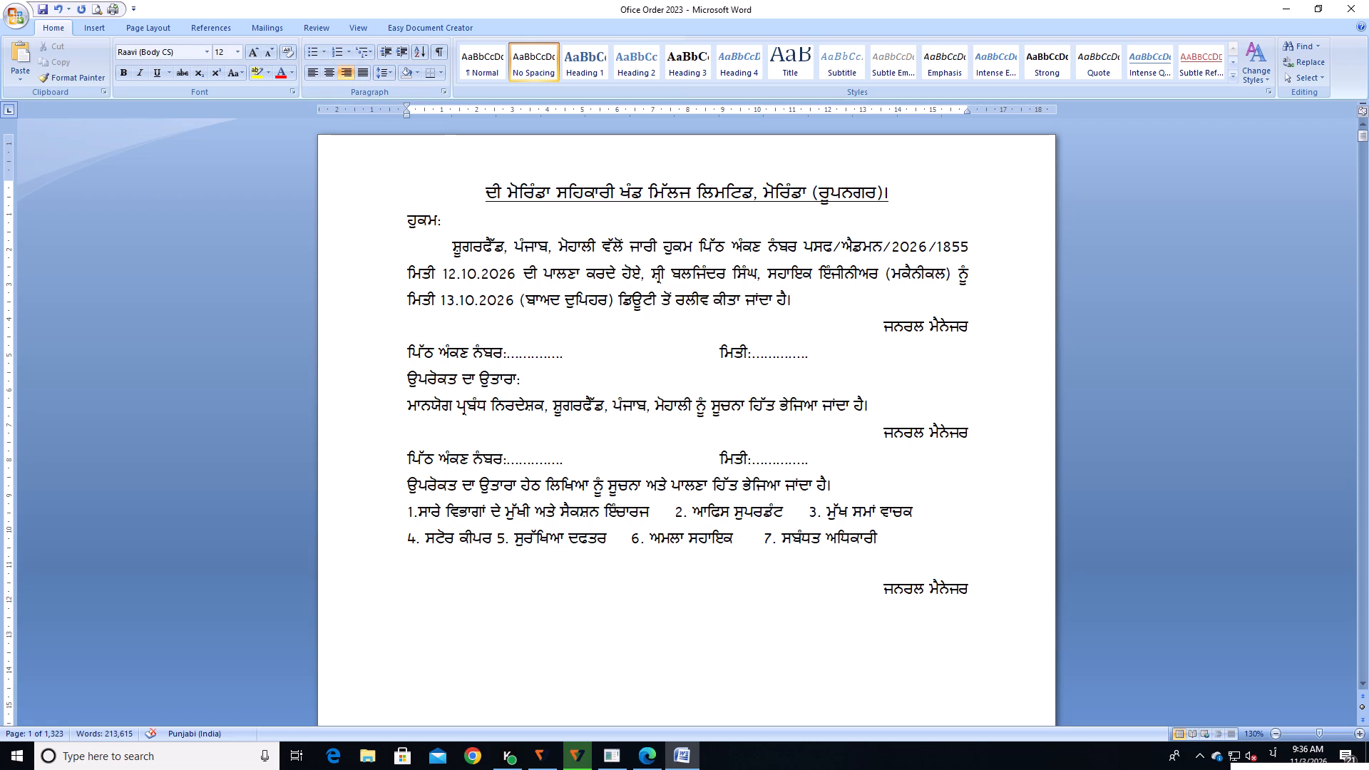
Insert a blank line above each of the first two "ਜਨਰਲ ਮੈਨੇਜਰ" signature lines to leave room for signing.
click(883, 431)
key(Return)
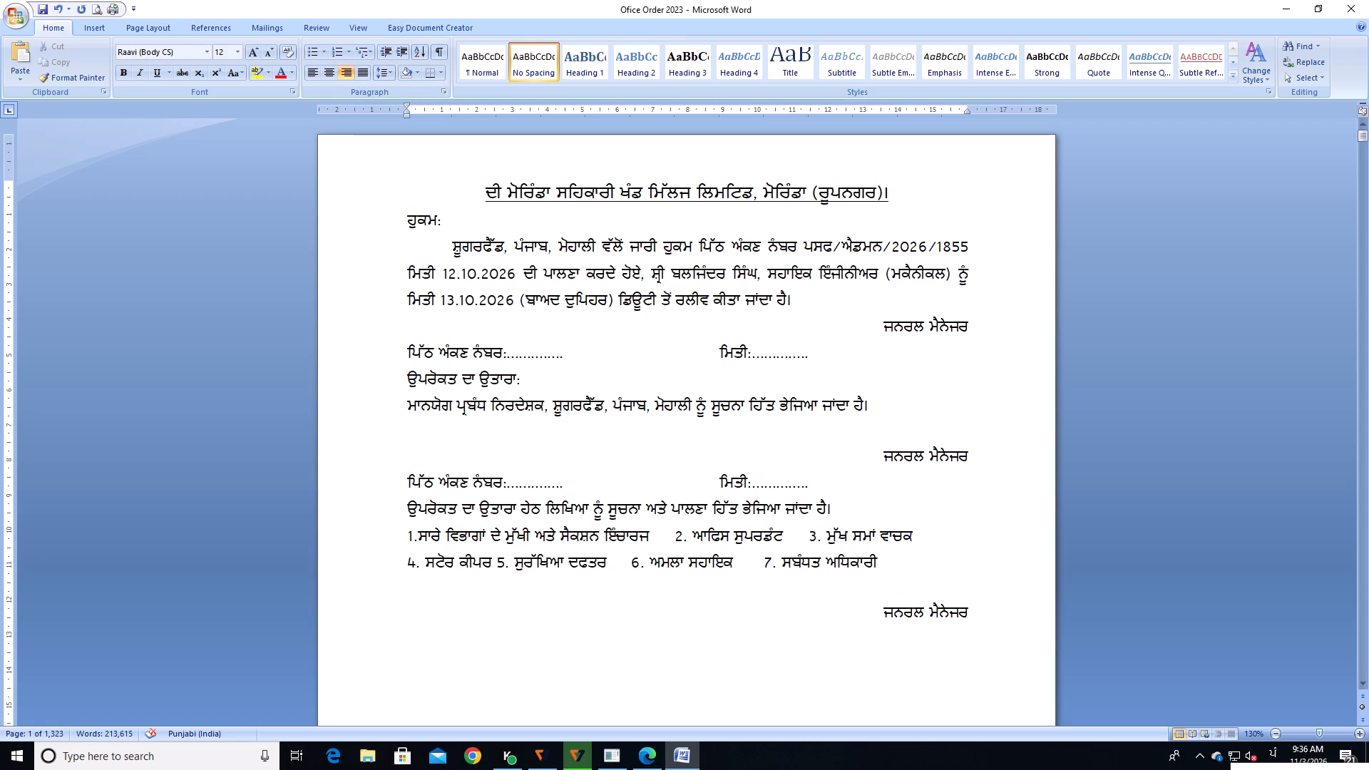
click(876, 324)
key(Return)
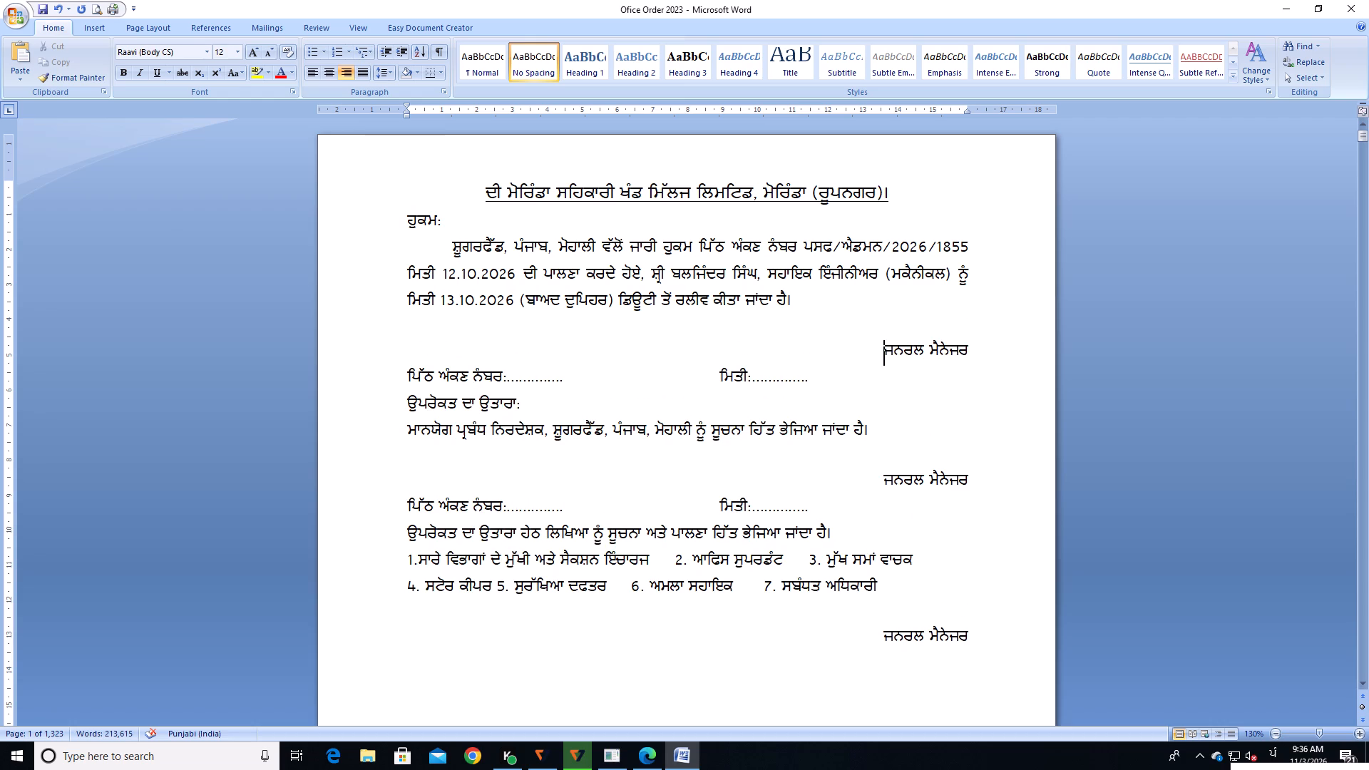
Insert a space between "1." and the first recipient's text.
click(417, 562)
key(space)
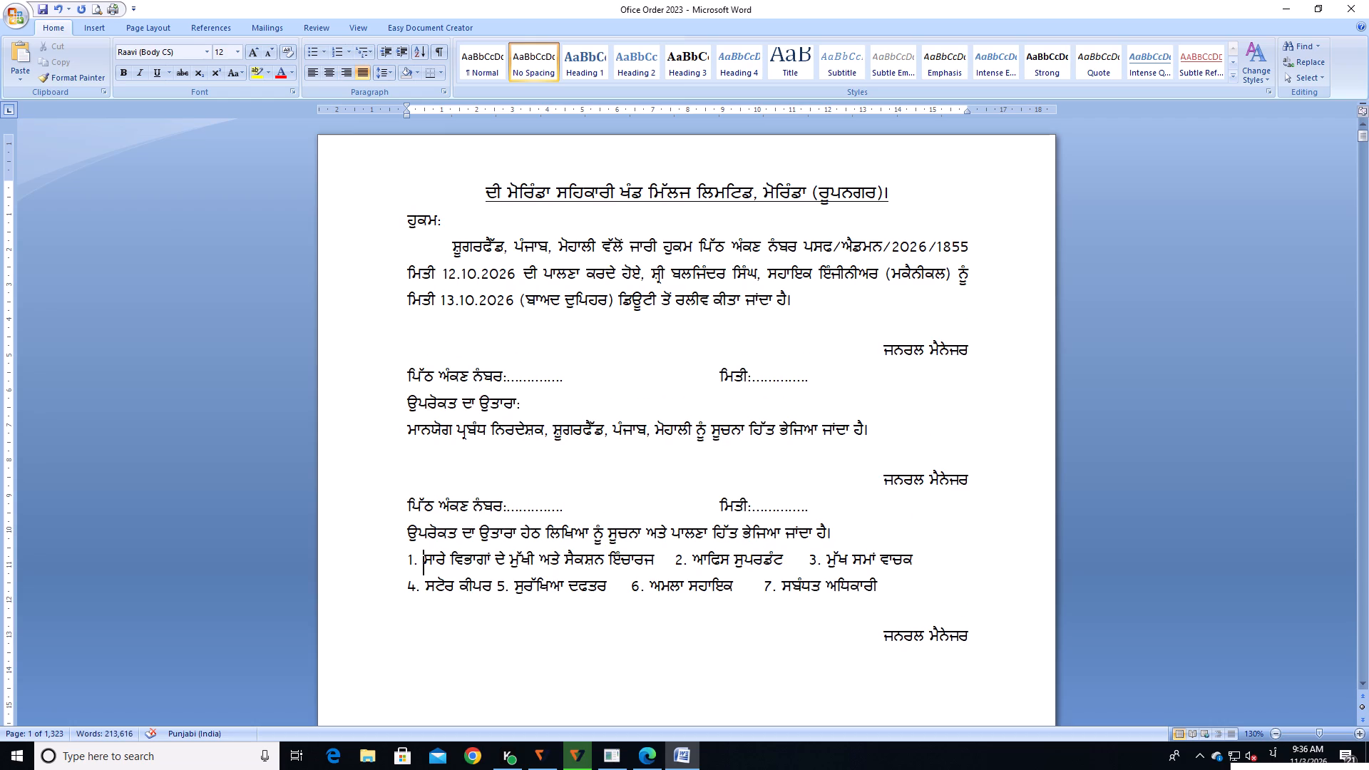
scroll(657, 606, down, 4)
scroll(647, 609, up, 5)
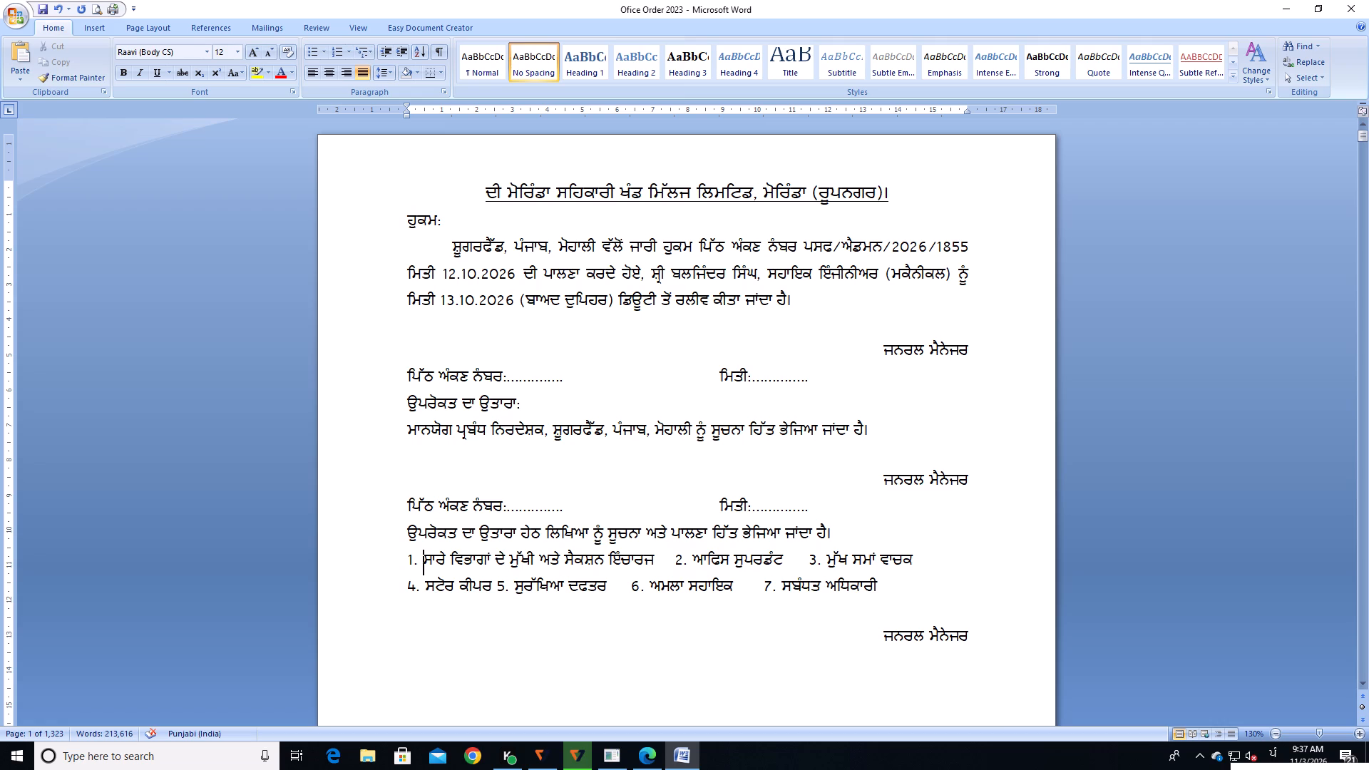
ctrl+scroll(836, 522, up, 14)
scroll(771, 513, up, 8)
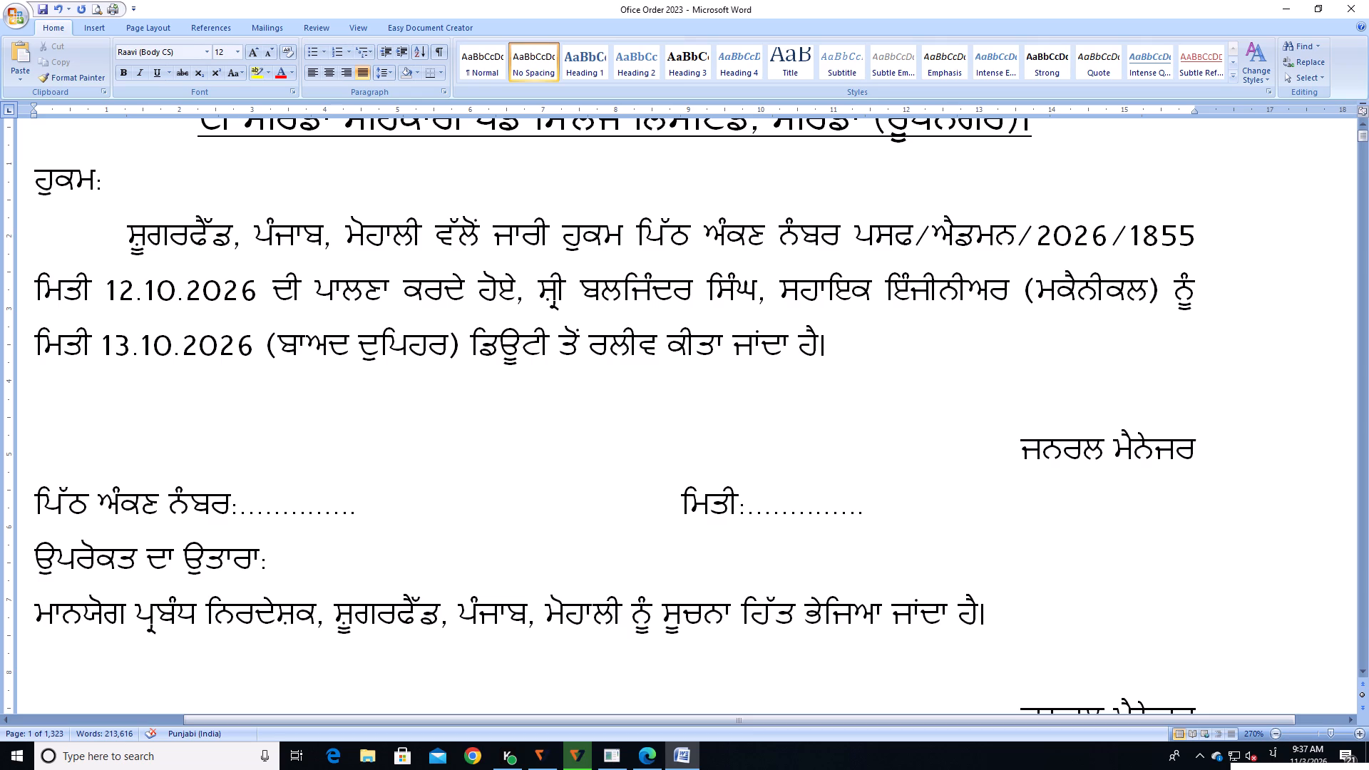
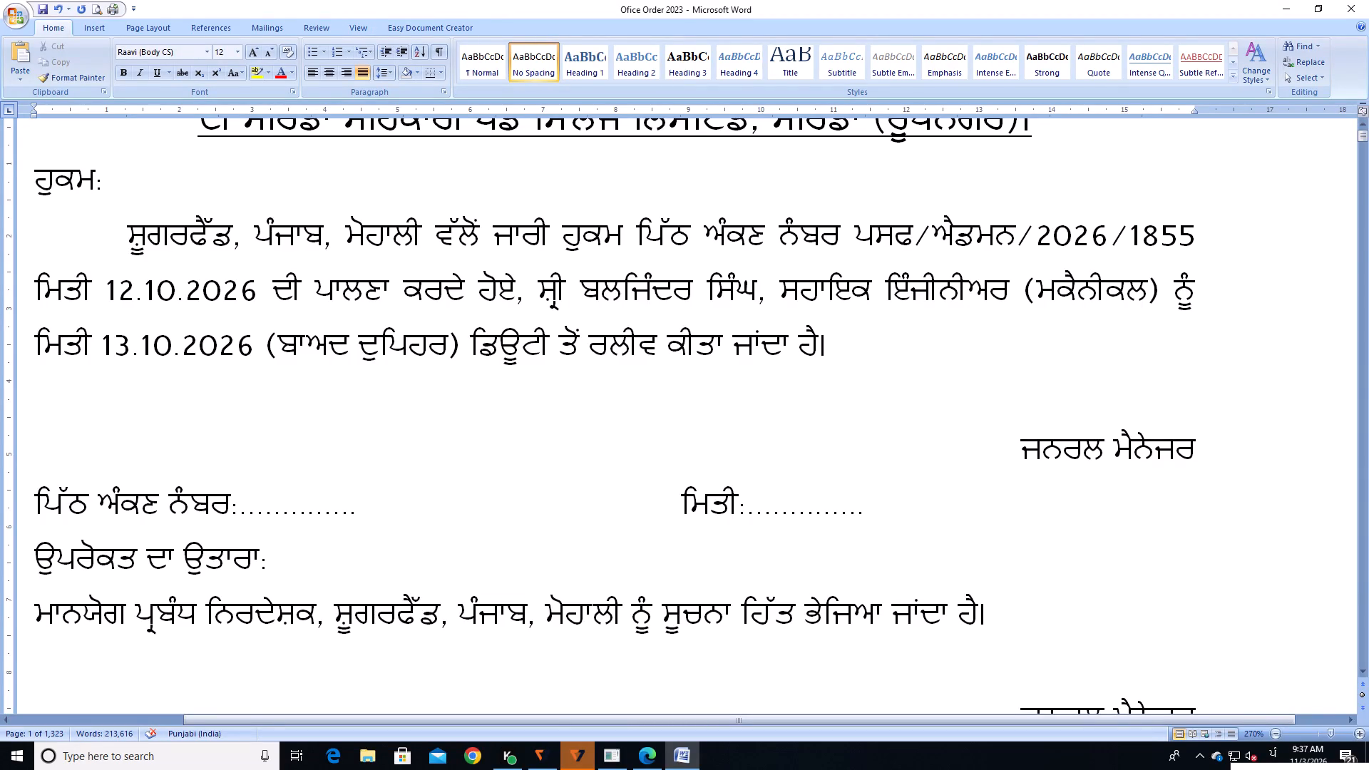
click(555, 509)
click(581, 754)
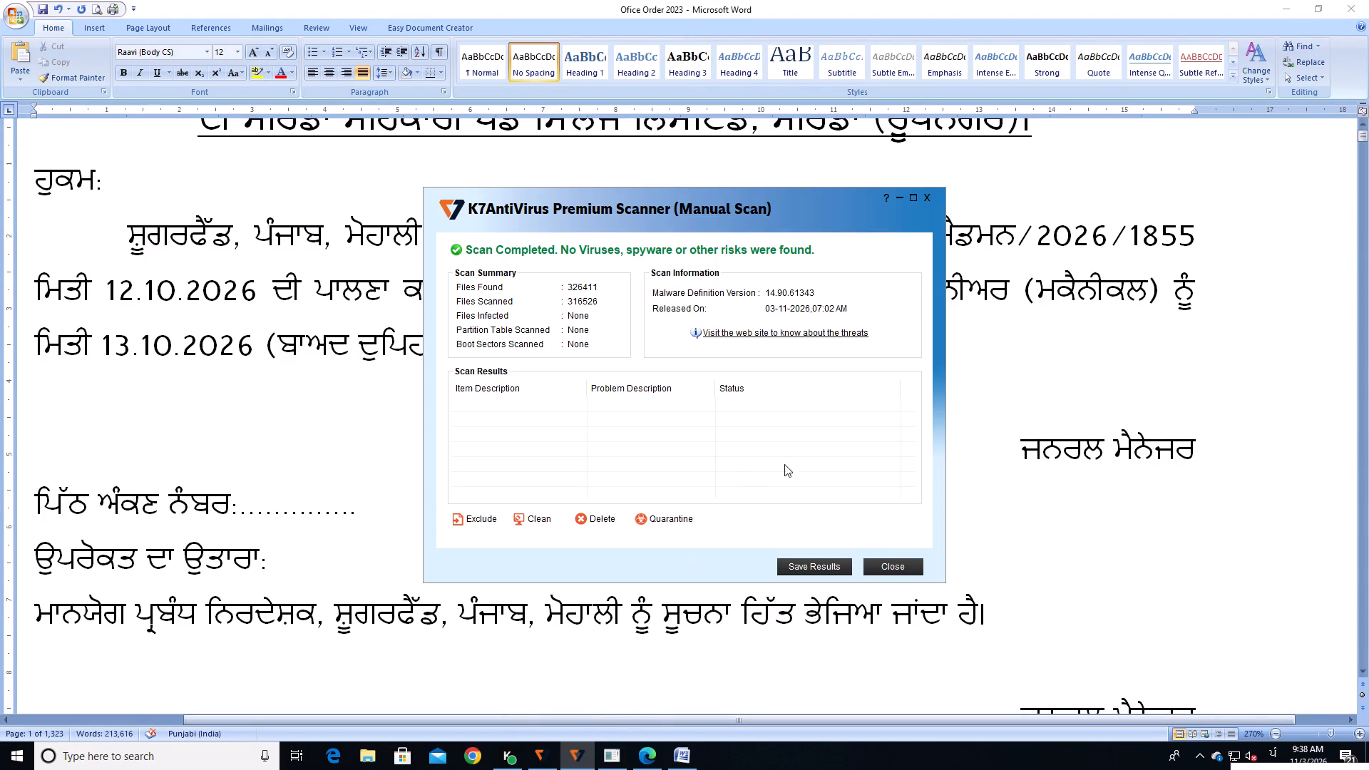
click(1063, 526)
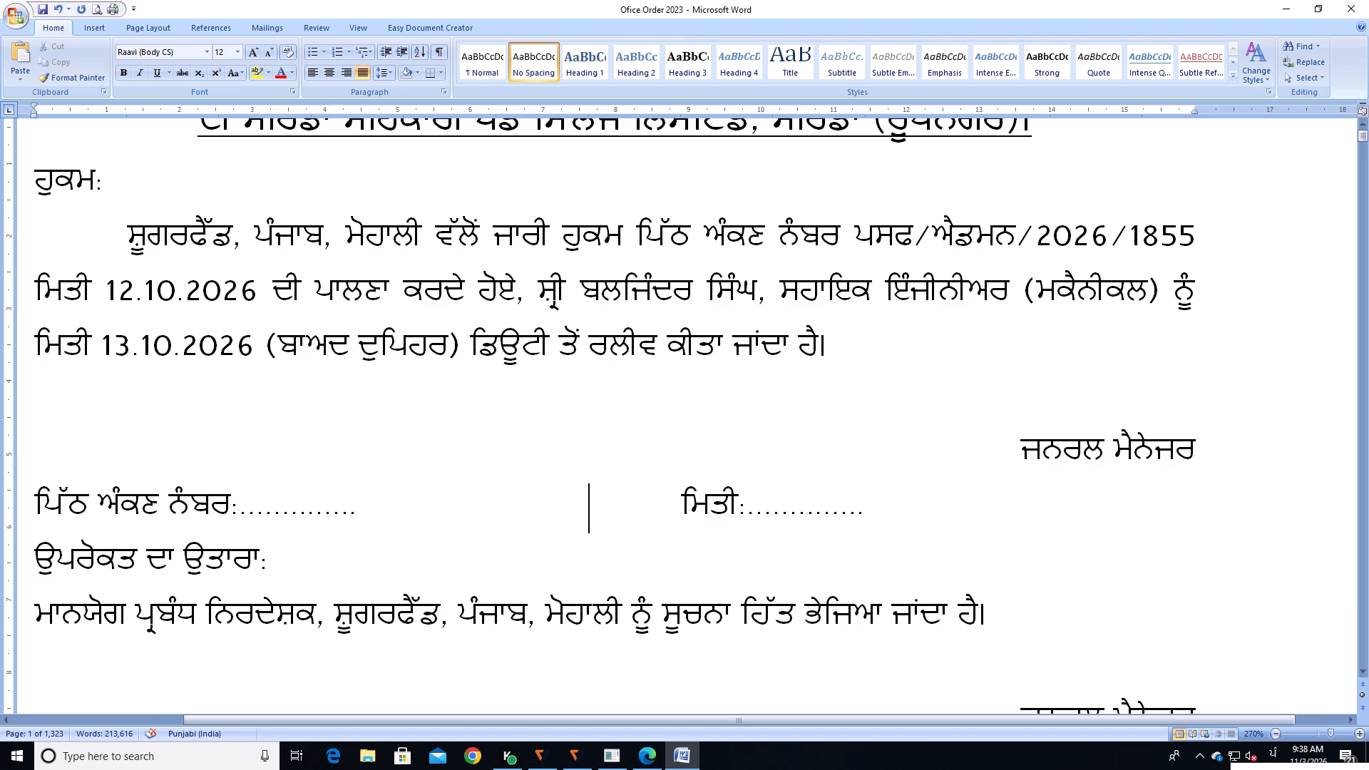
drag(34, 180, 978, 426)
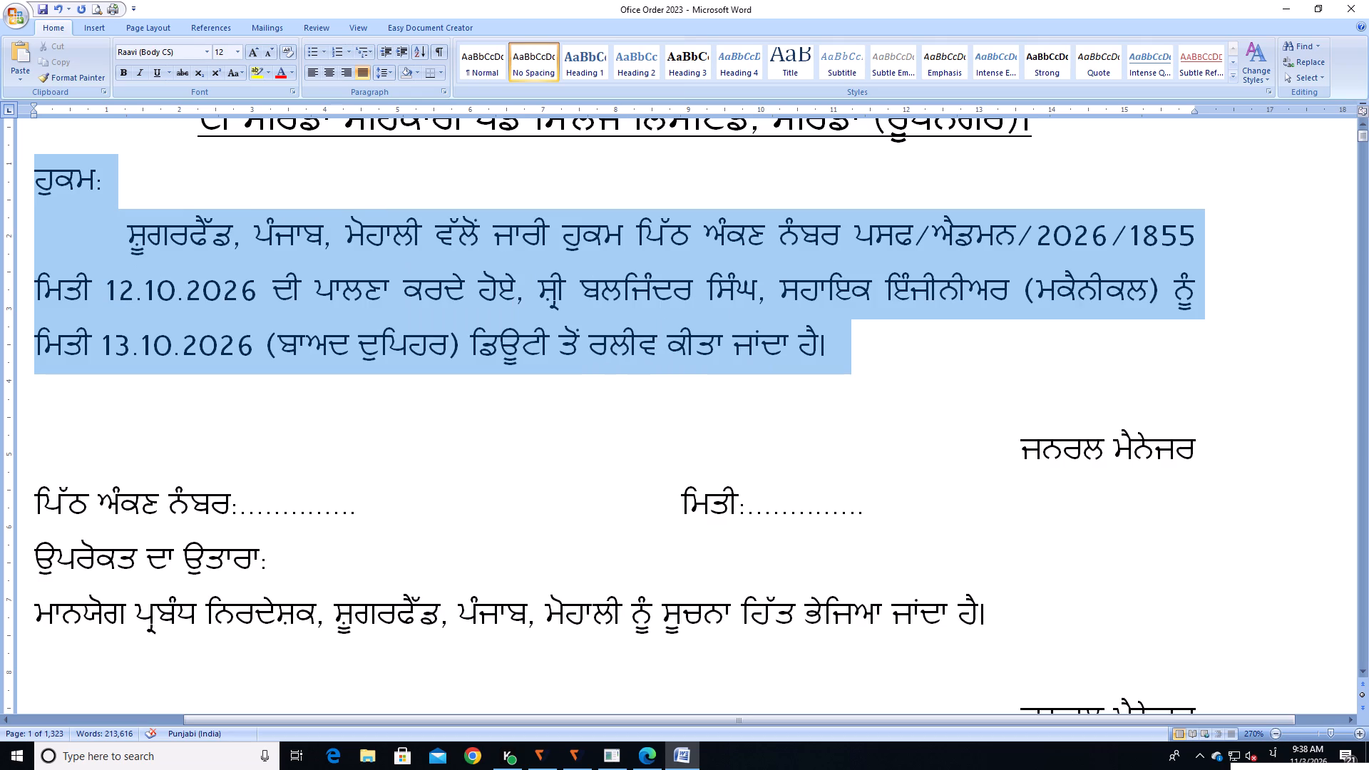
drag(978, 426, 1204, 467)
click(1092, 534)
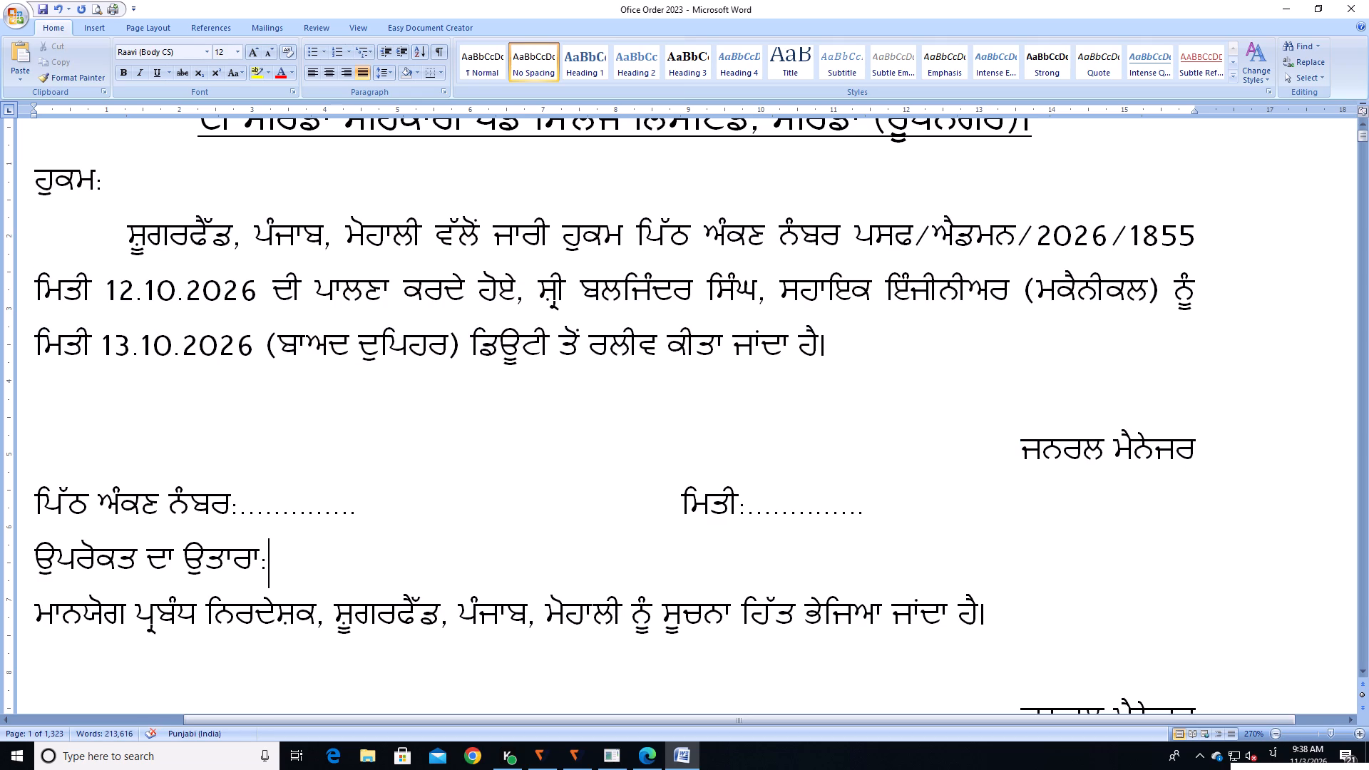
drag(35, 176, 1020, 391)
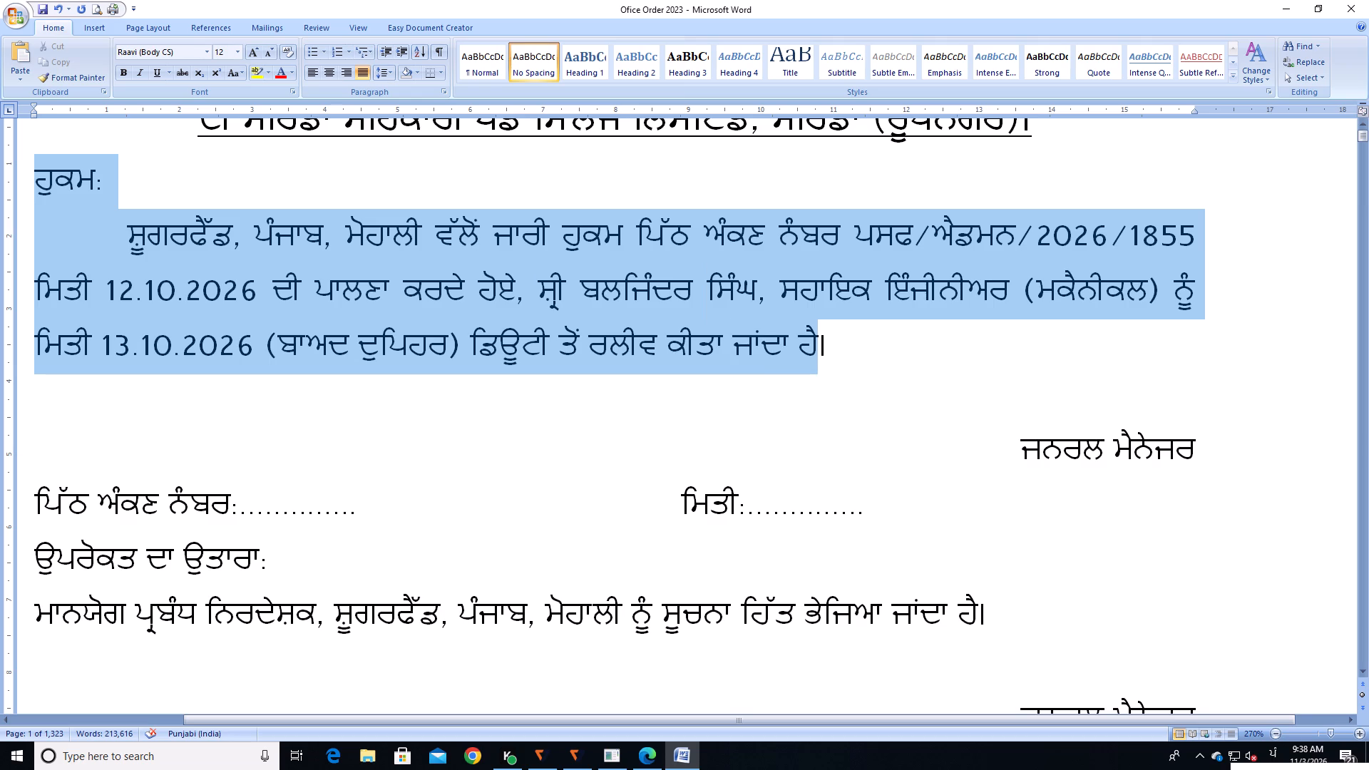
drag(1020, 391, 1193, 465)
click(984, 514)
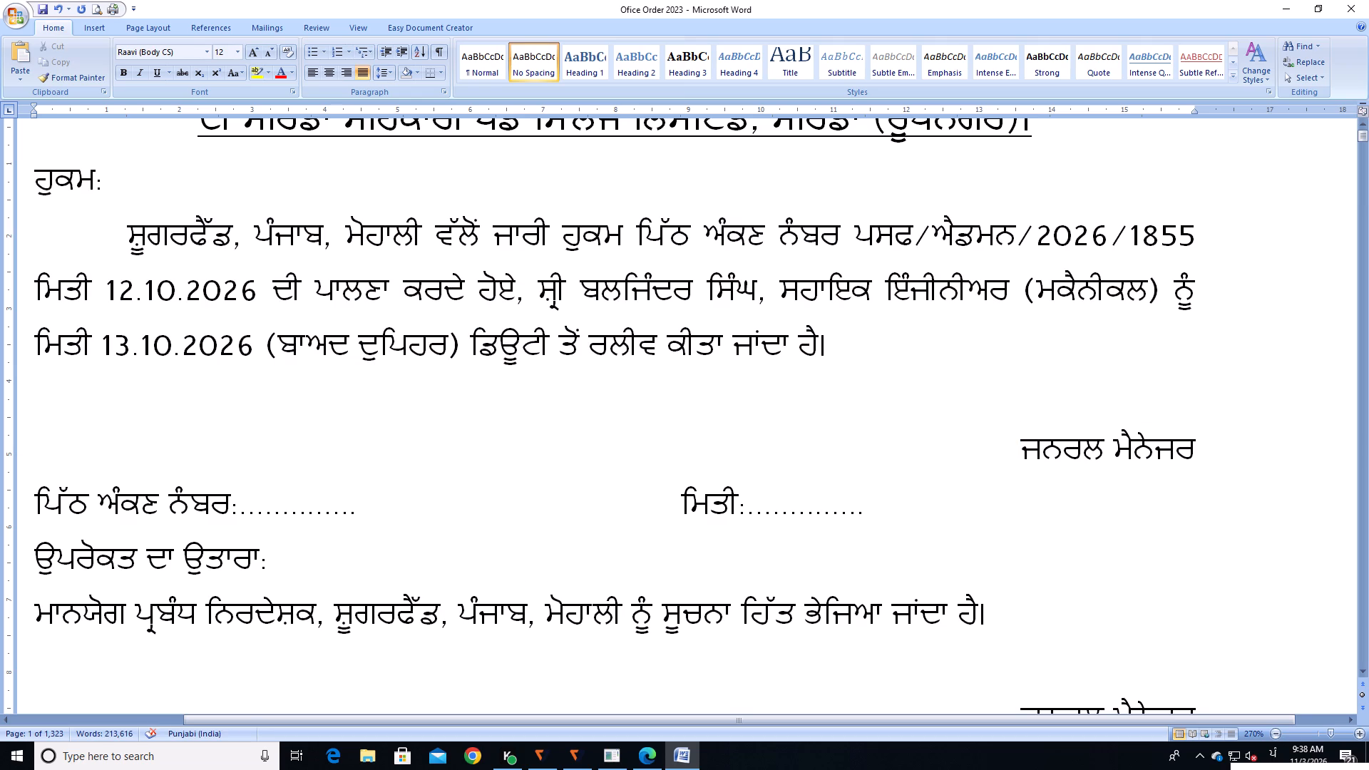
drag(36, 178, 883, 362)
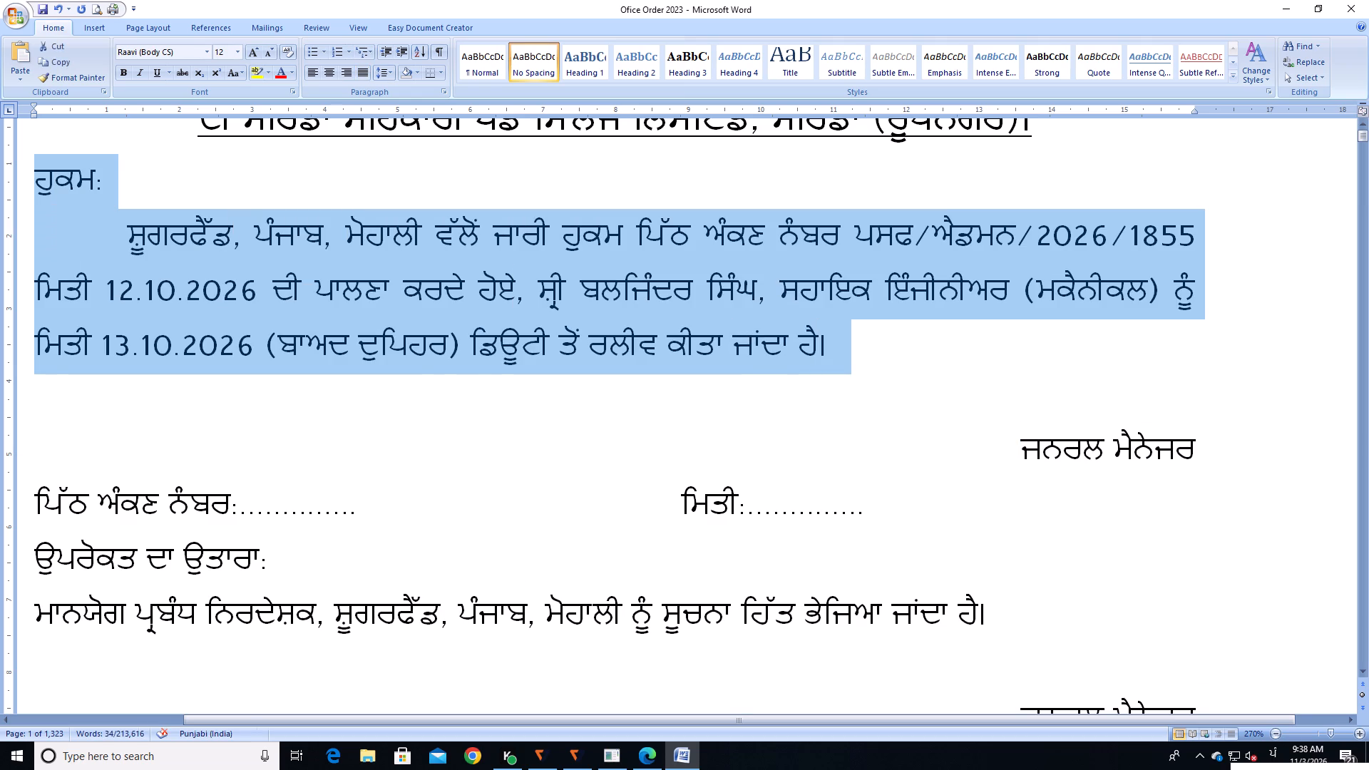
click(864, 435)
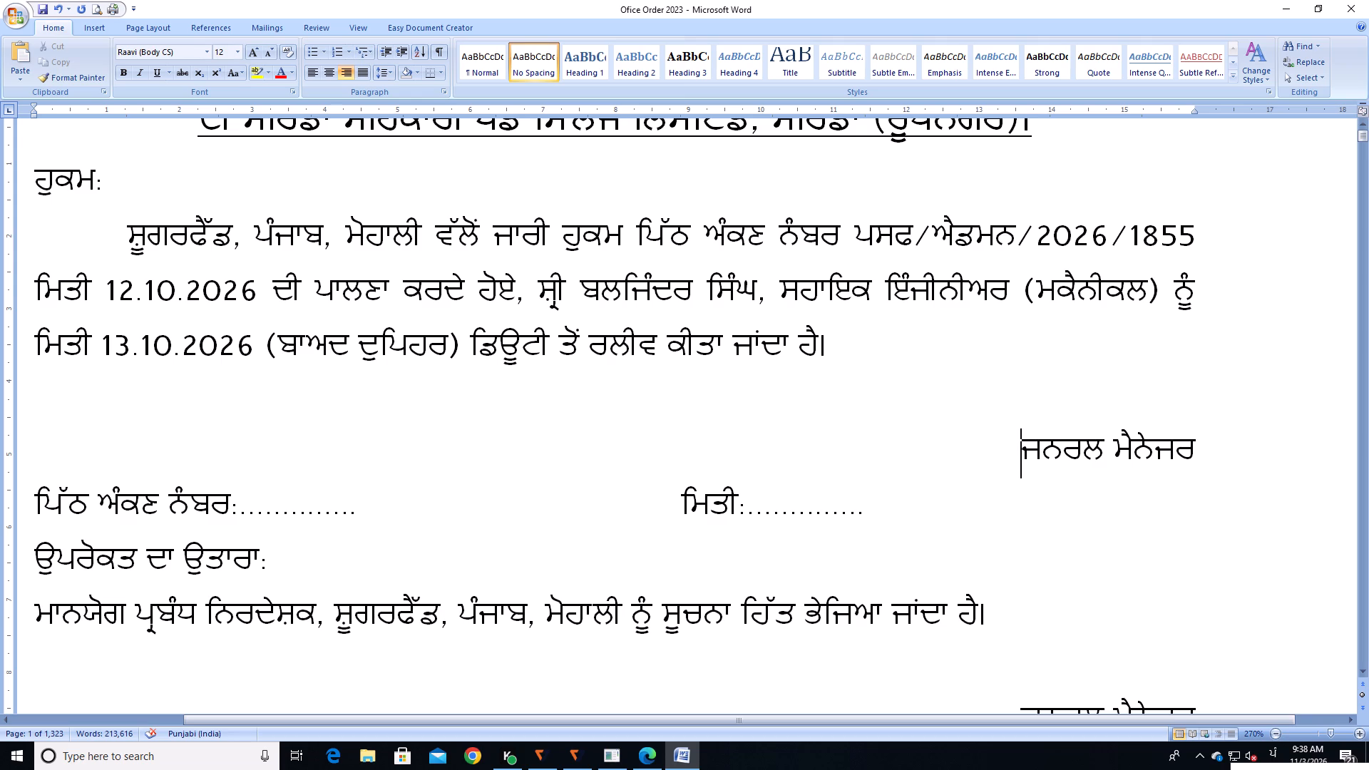
Insert a tab before recipient 5 in the copy list to align it with the spacing of the other recipients.
scroll(809, 431, down, 4)
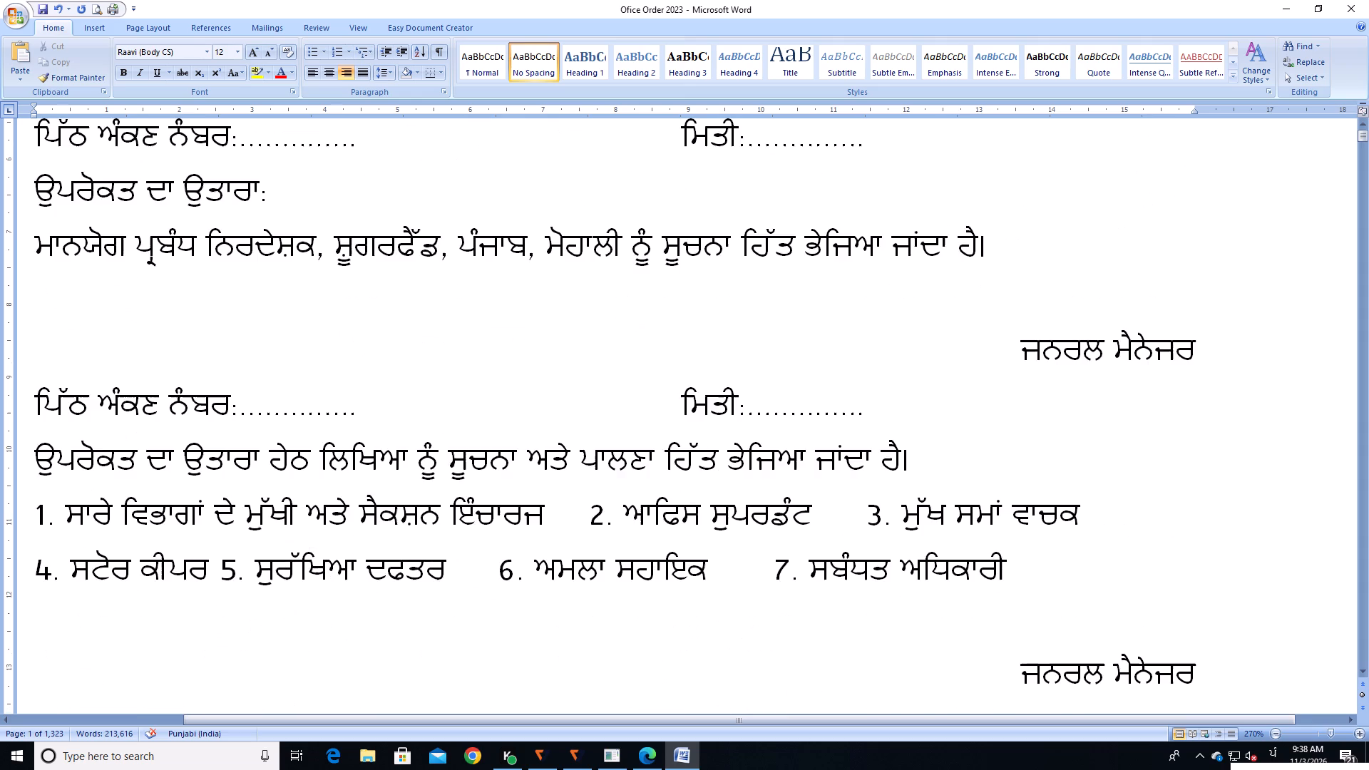
scroll(809, 431, down, 3)
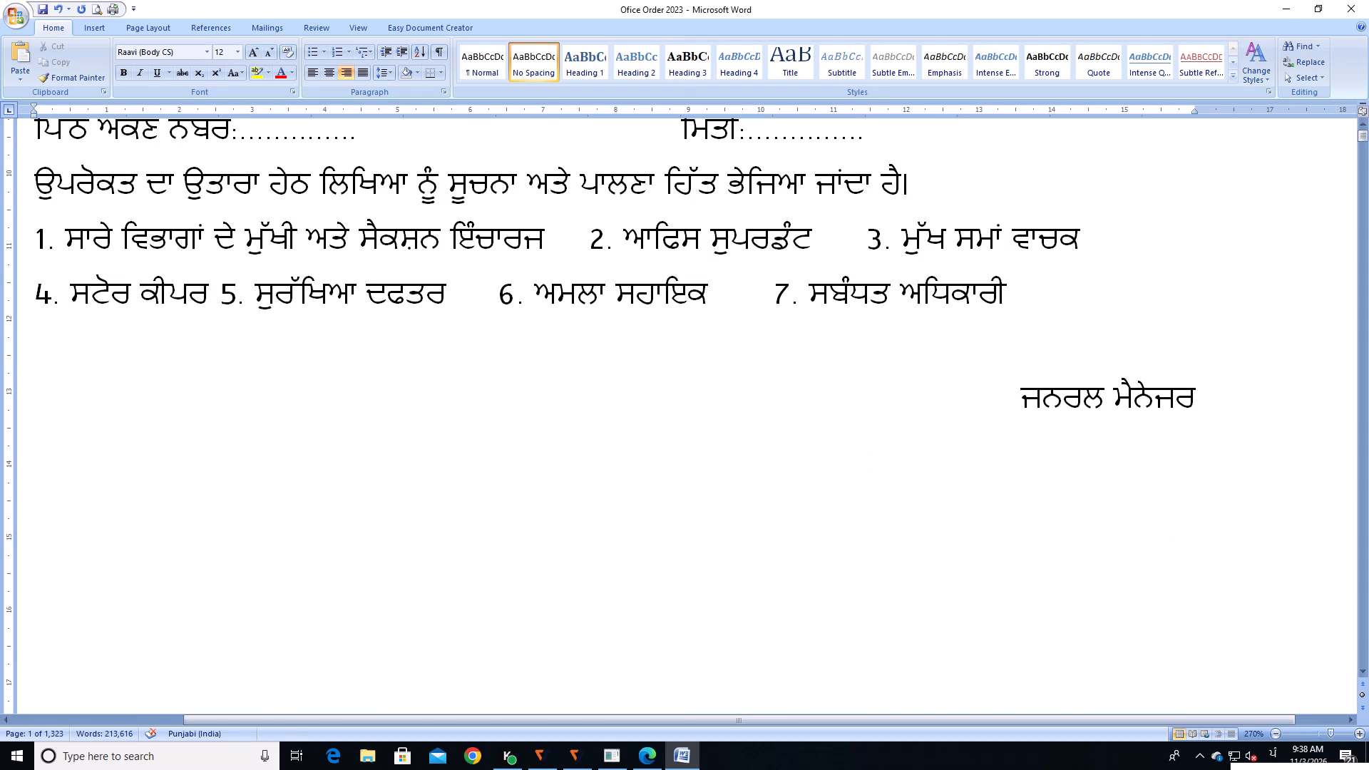
click(222, 302)
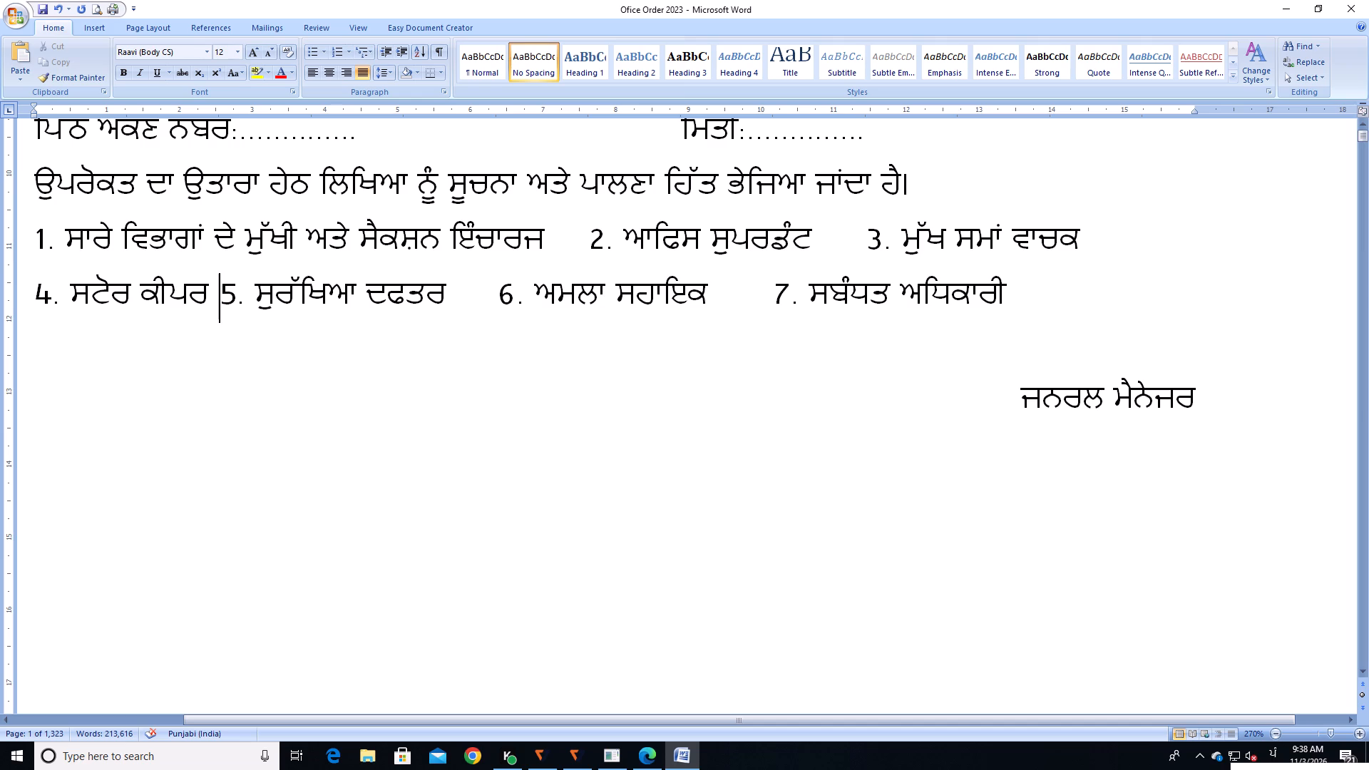
key(Tab)
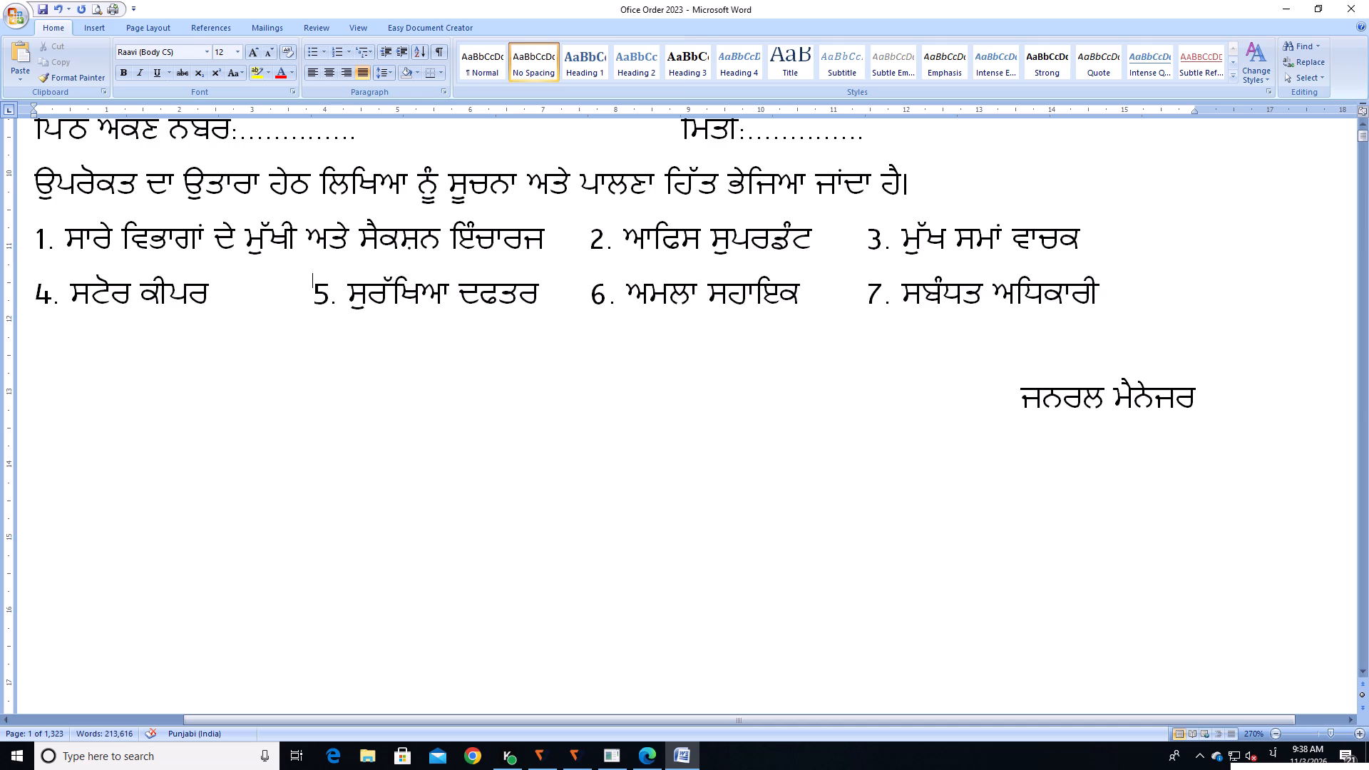
Make the underlined mill name heading at the top of the office order bold.
scroll(801, 427, up, 4)
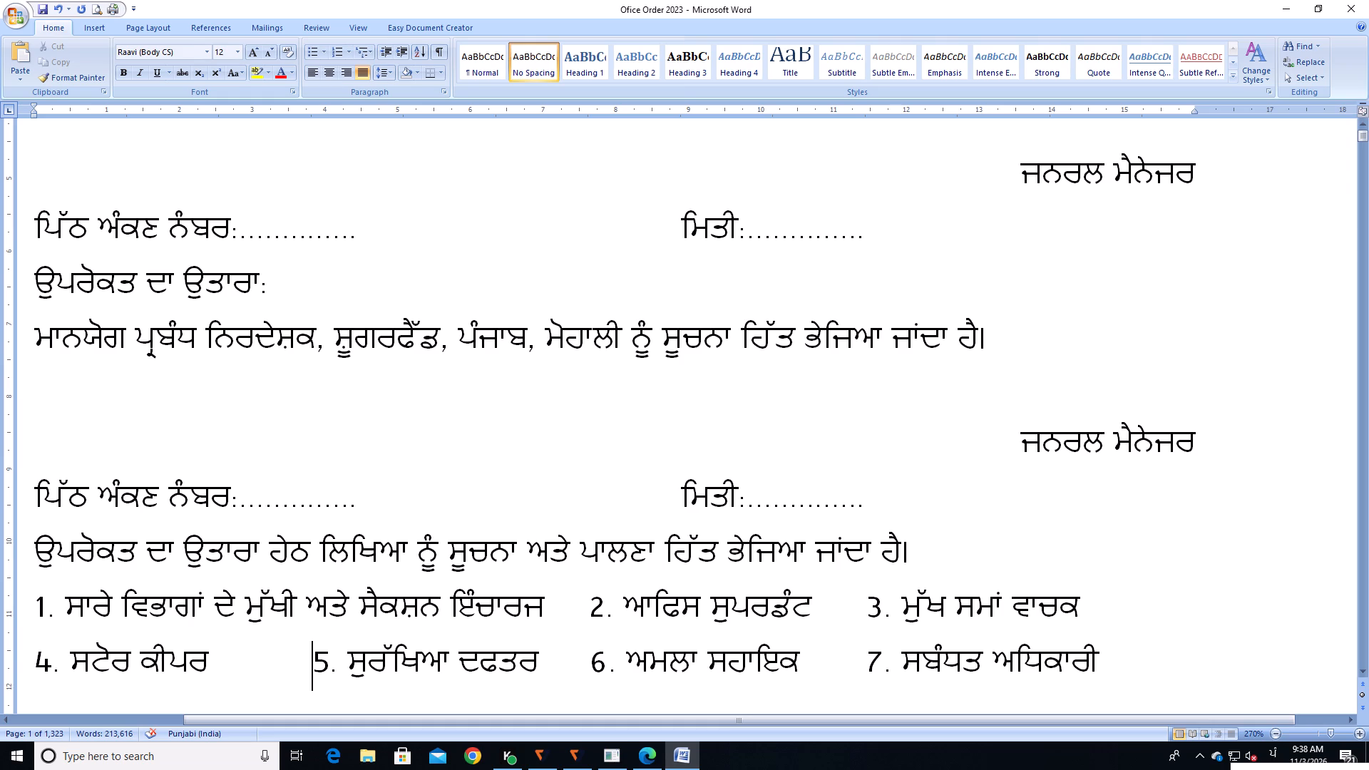
triple_click(1273, 736)
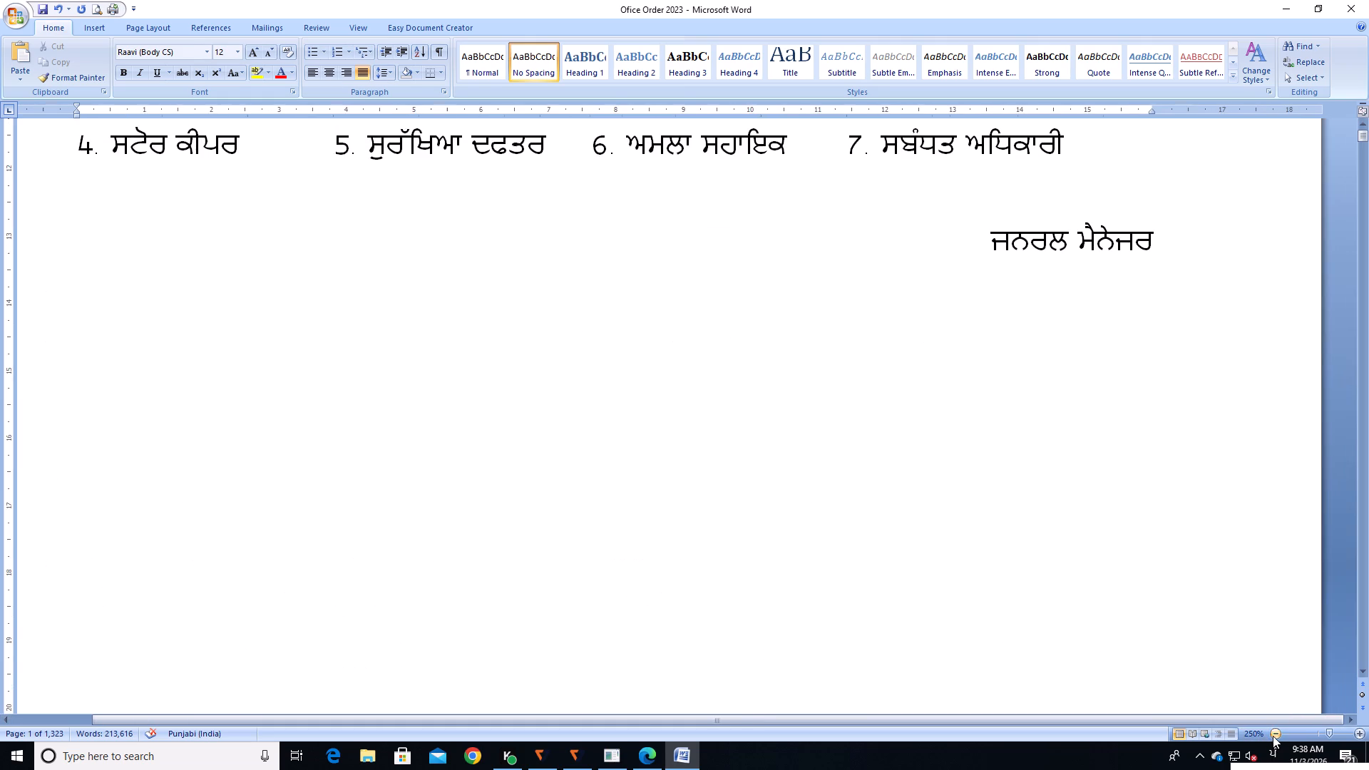
double_click(1273, 736)
scroll(929, 582, up, 10)
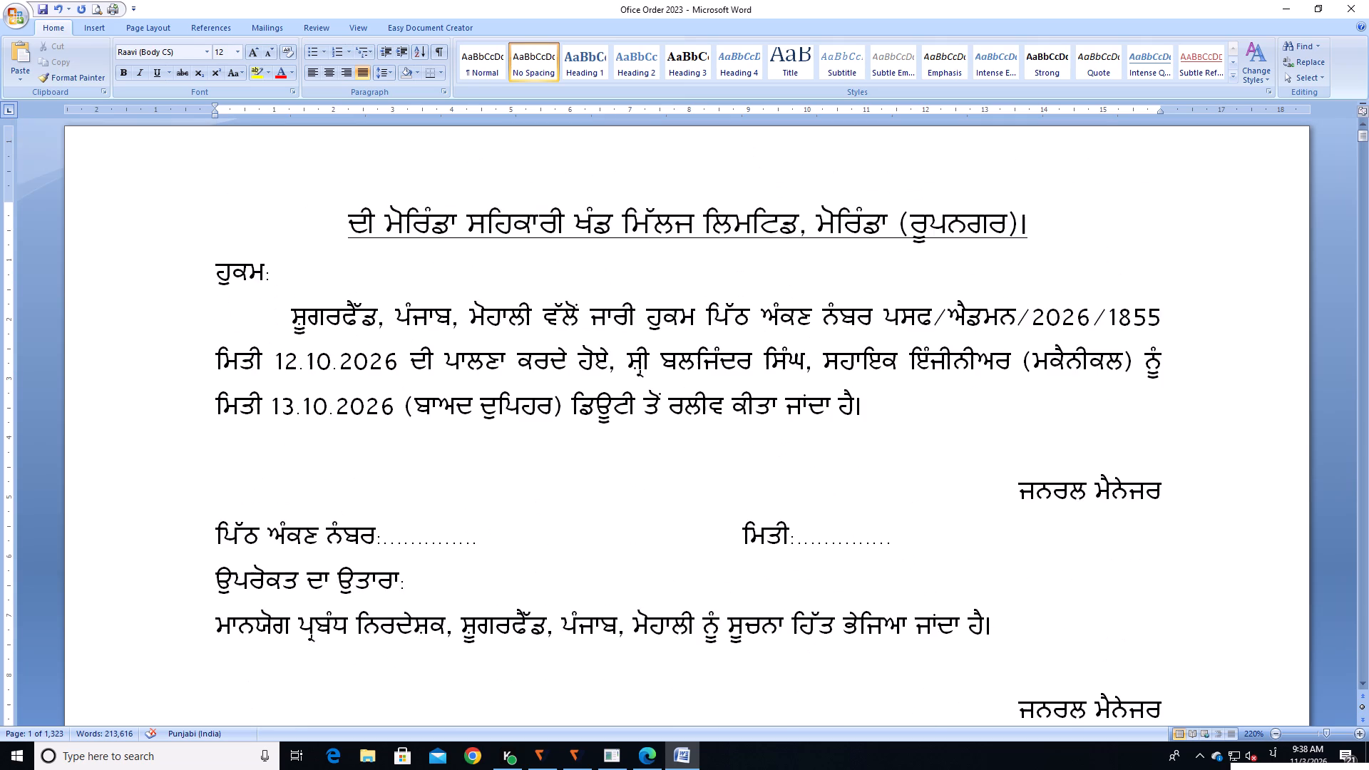
click(878, 225)
drag(1037, 225, 382, 214)
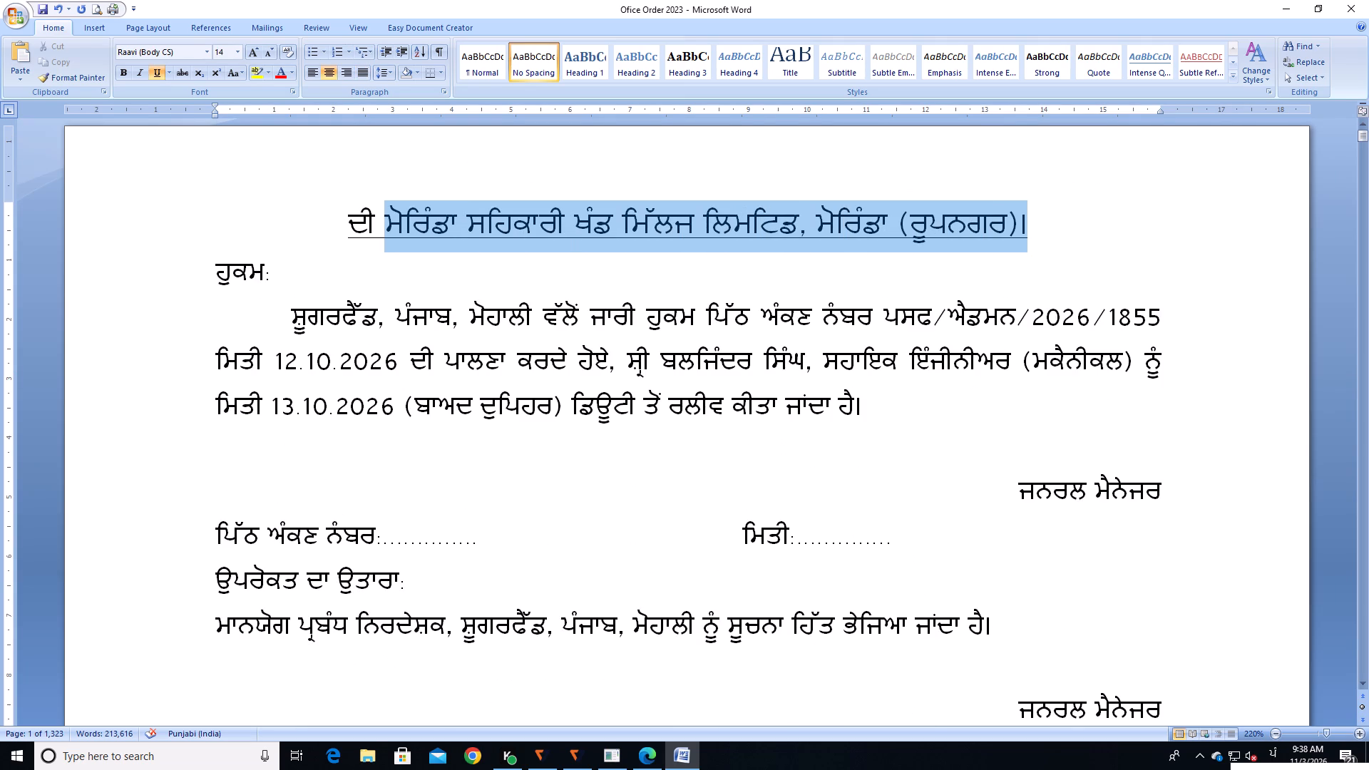
drag(382, 214, 359, 214)
click(120, 71)
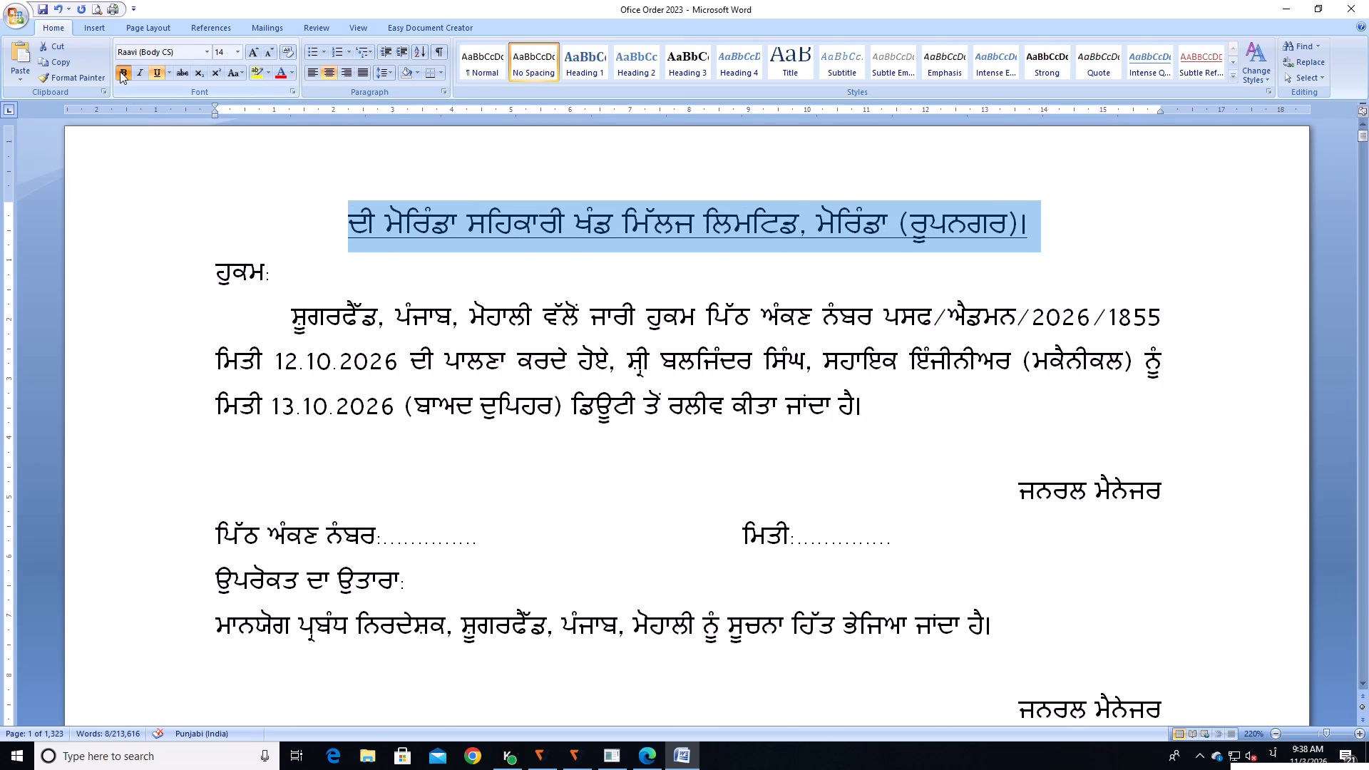
click(538, 216)
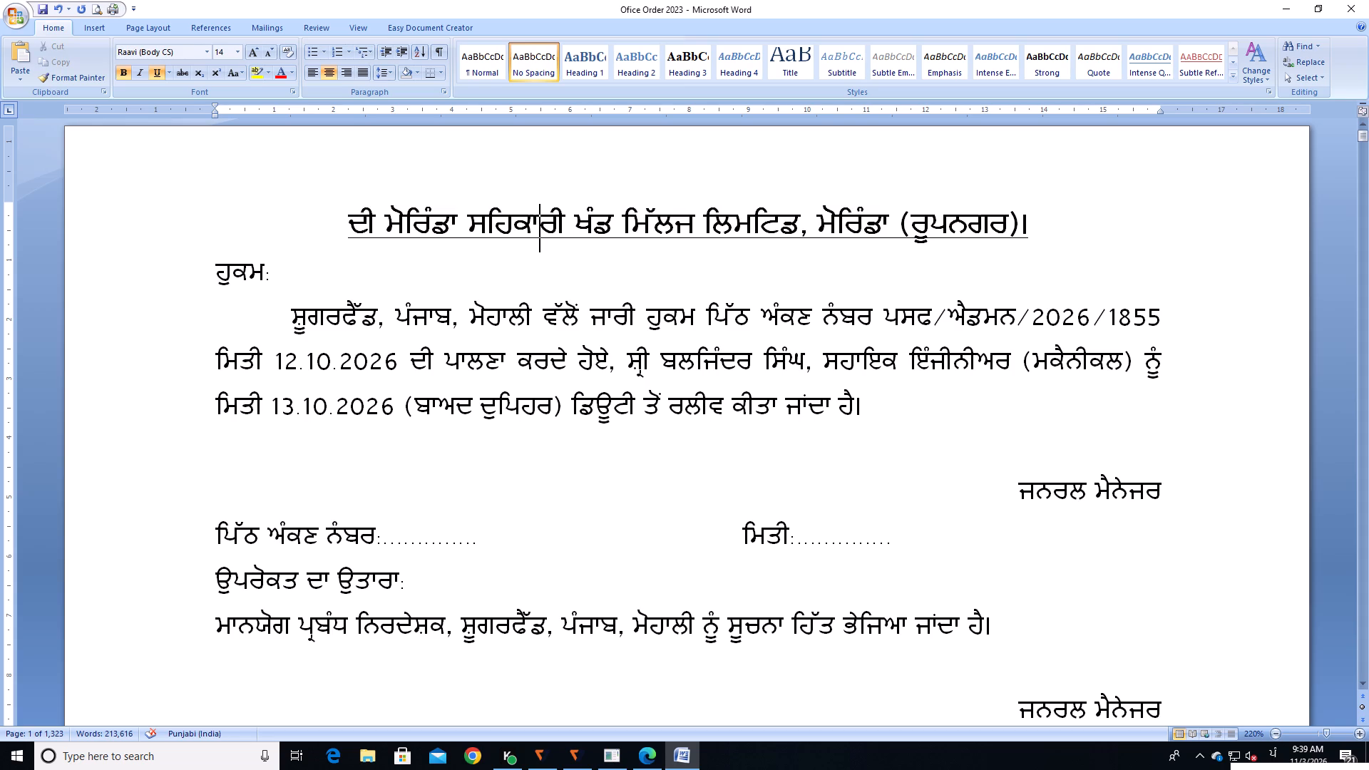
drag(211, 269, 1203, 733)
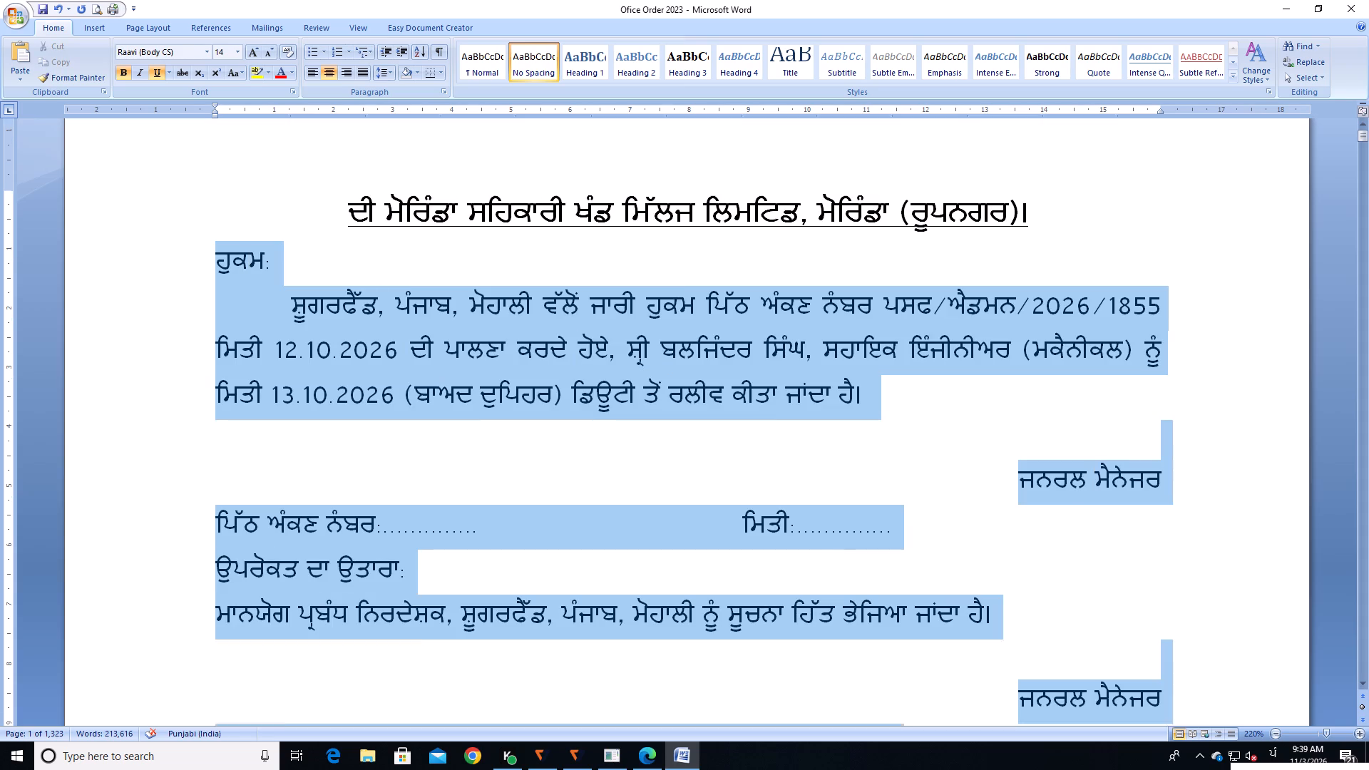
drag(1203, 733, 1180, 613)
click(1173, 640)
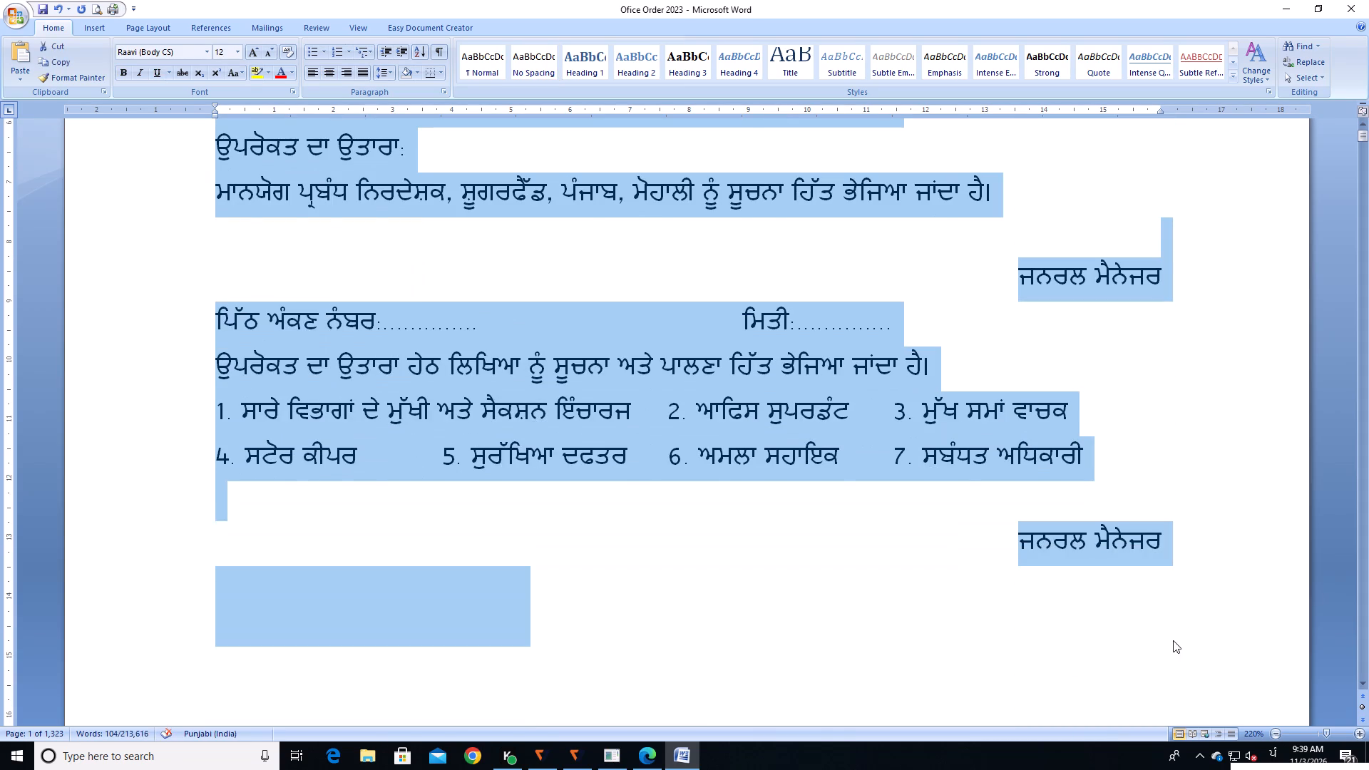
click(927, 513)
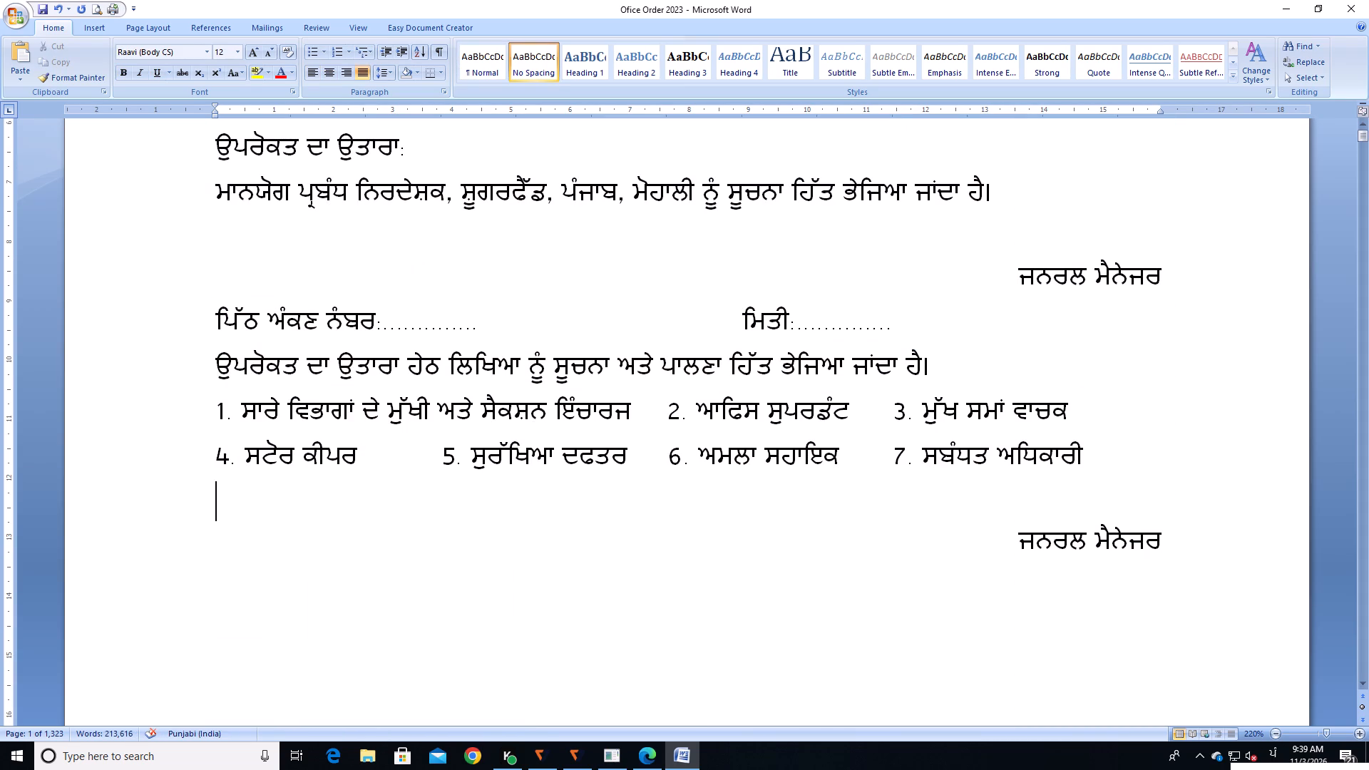
Print 4 copies of only the current page, the office order, on the Samsung M267x 287x Series printer.
scroll(925, 516, up, 7)
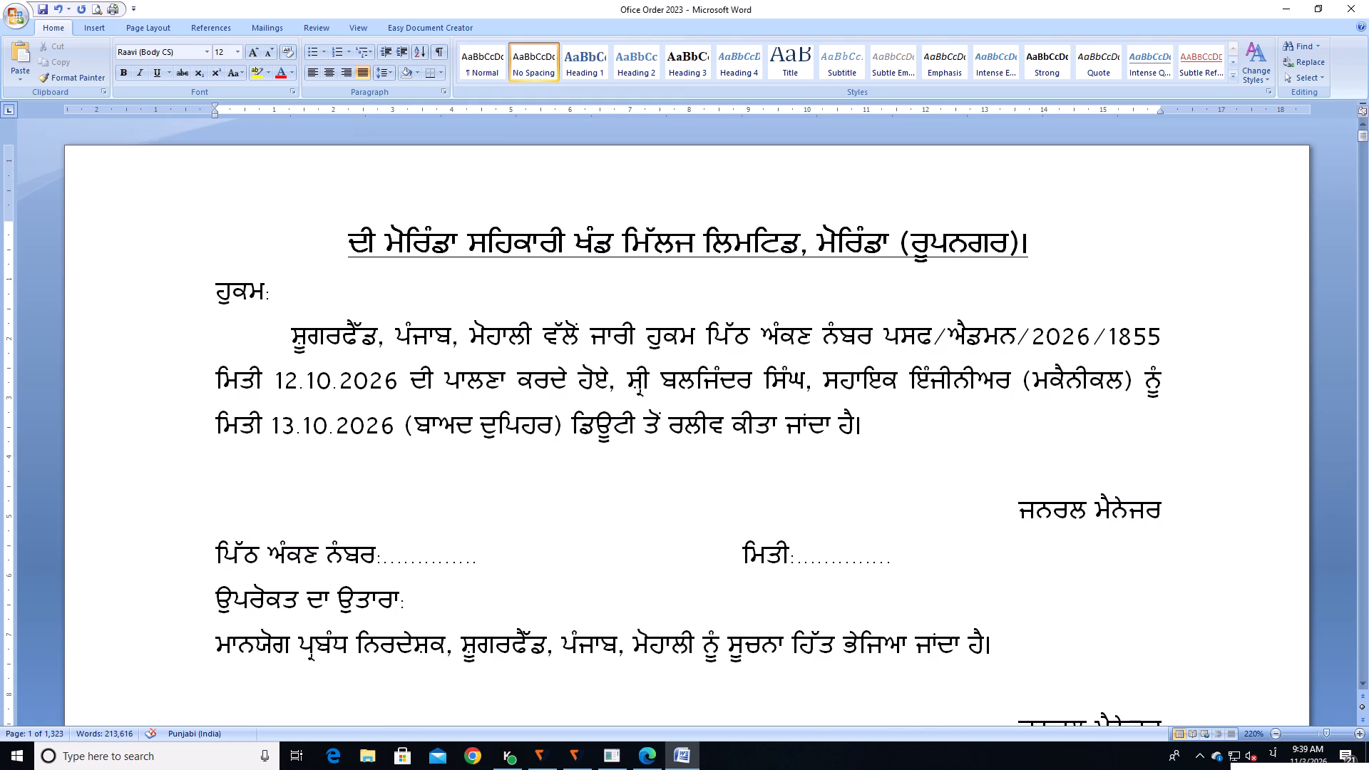
click(891, 451)
key(ctrl+p)
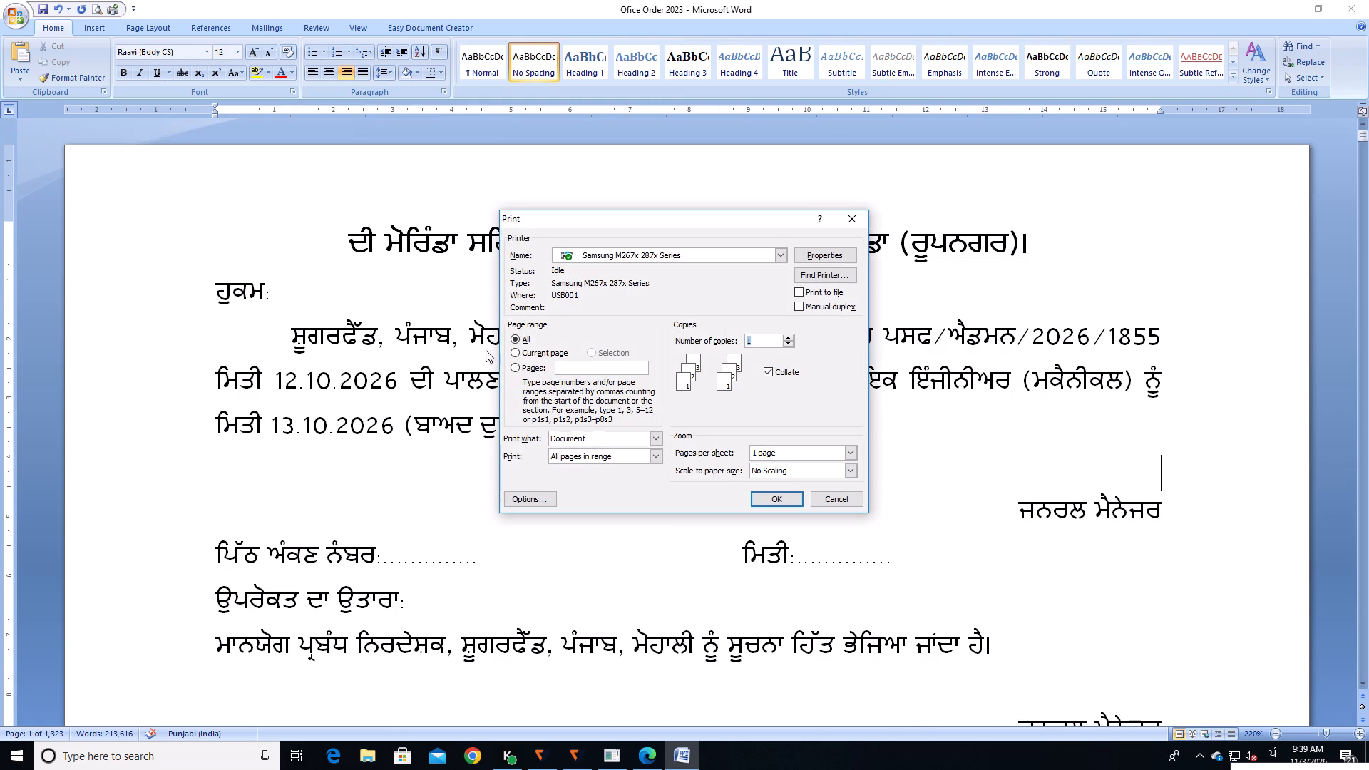
click(535, 354)
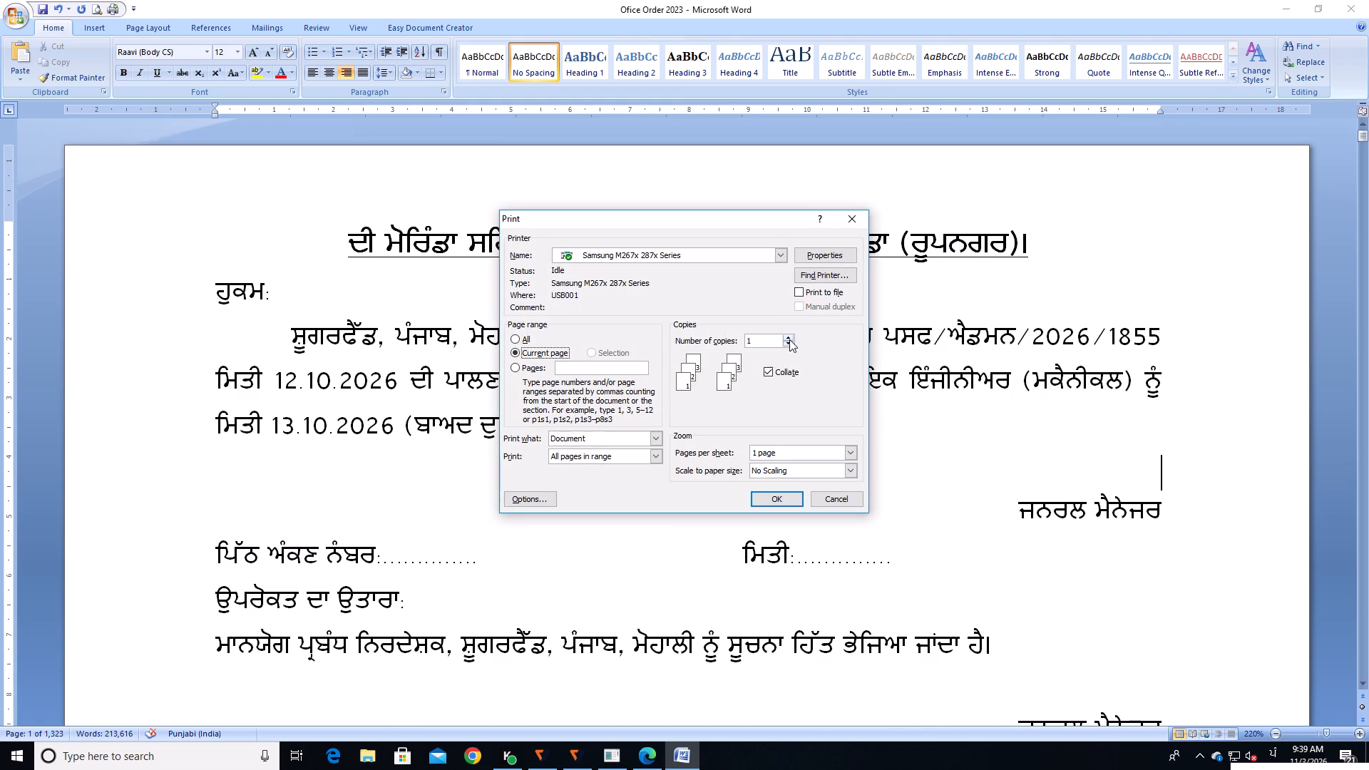
click(789, 339)
click(789, 339)
click(790, 335)
click(780, 496)
click(780, 496)
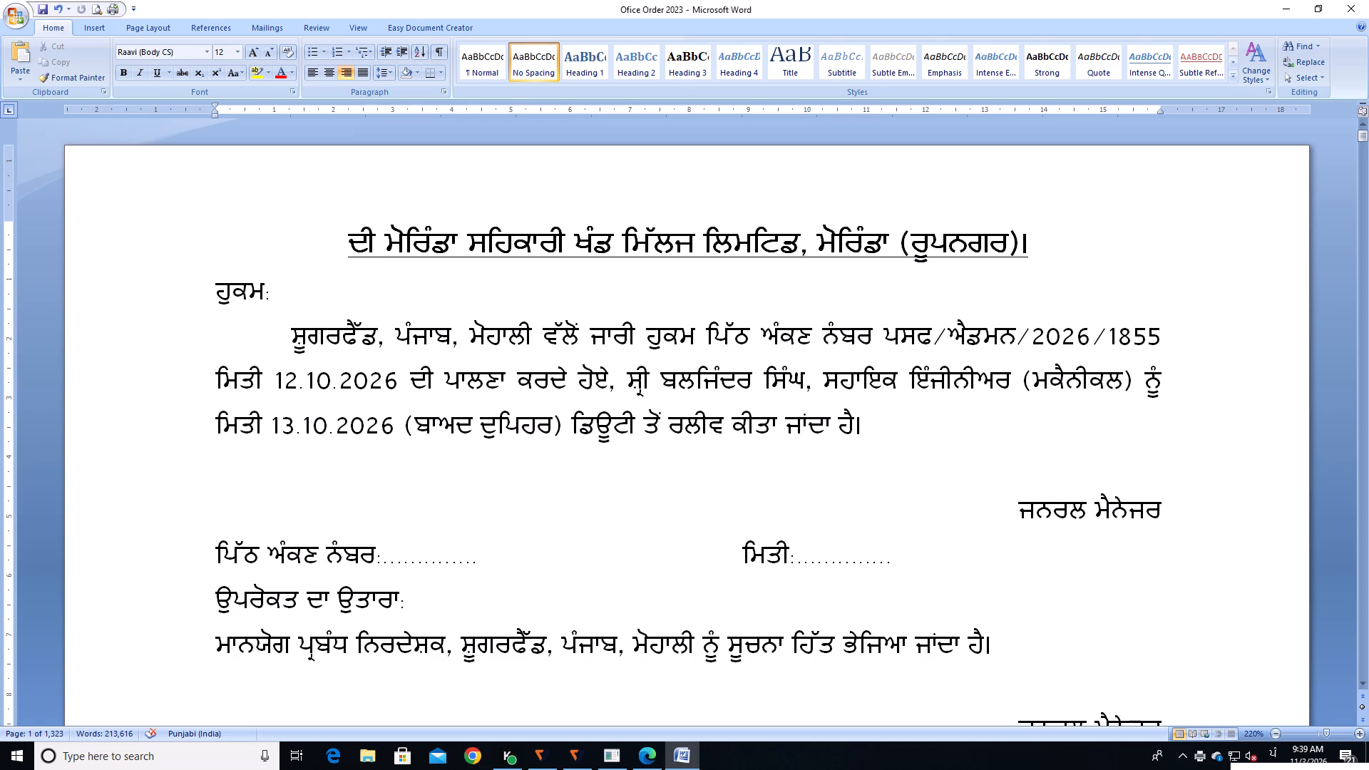
click(780, 496)
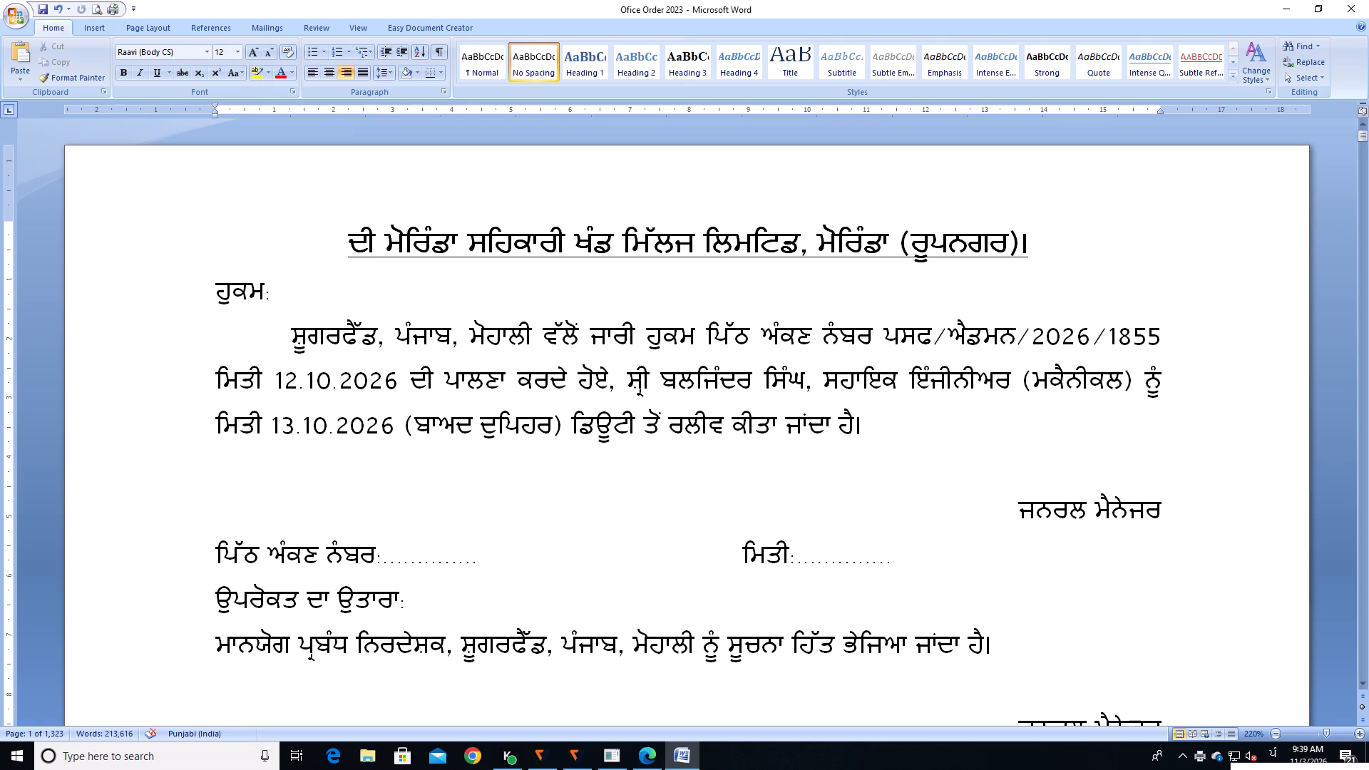